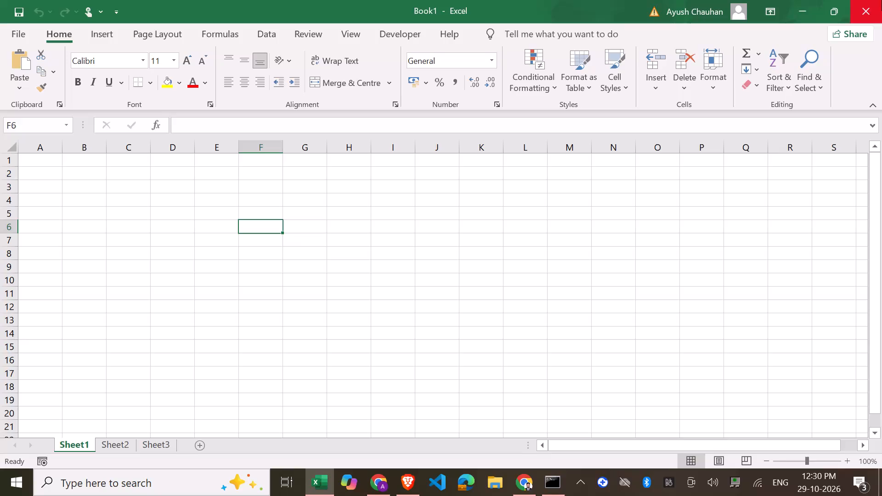
# Close the blank Book1 workbook.
pyautogui.click(881, 0)
pyautogui.click(445, 275)
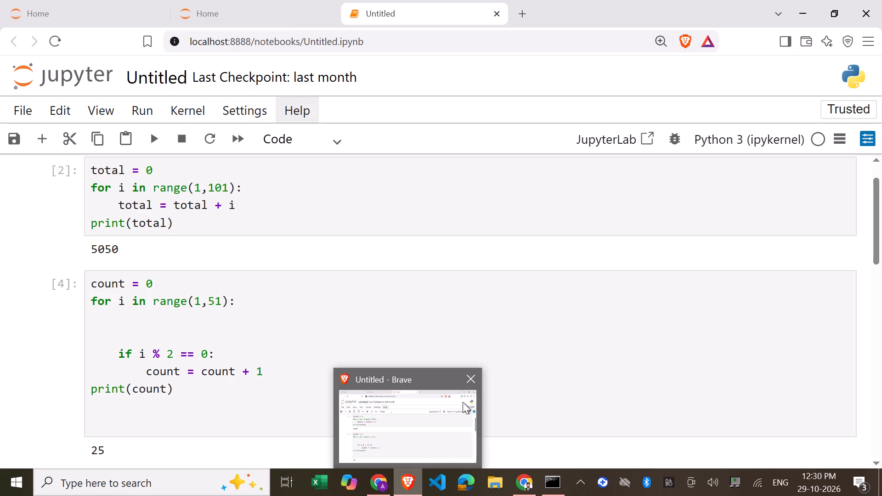
# Close the Brave window holding the Untitled Jupyter notebook, together with all of its open tabs.
pyautogui.click(468, 383)
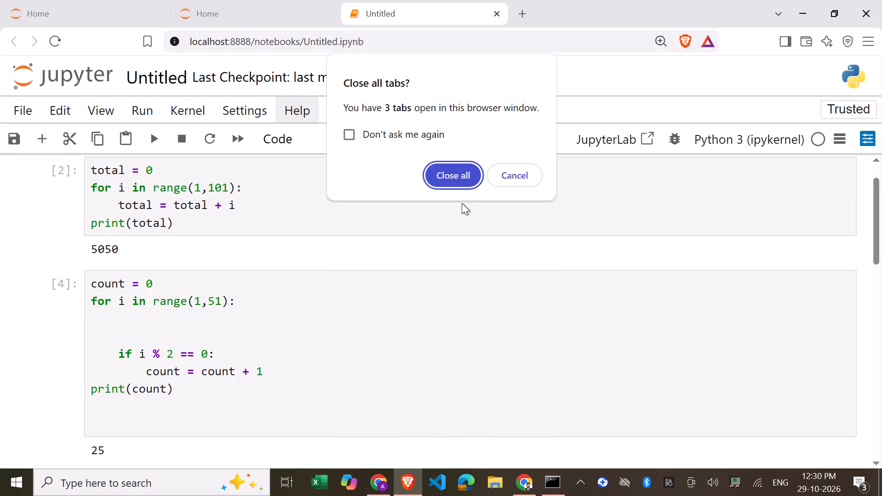
pyautogui.click(458, 181)
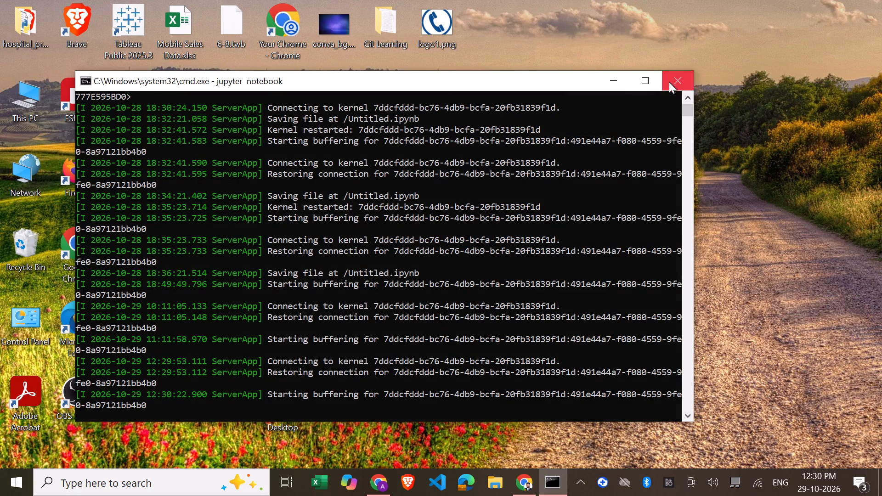
# Close the command window running the Jupyter notebook server.
pyautogui.click(676, 77)
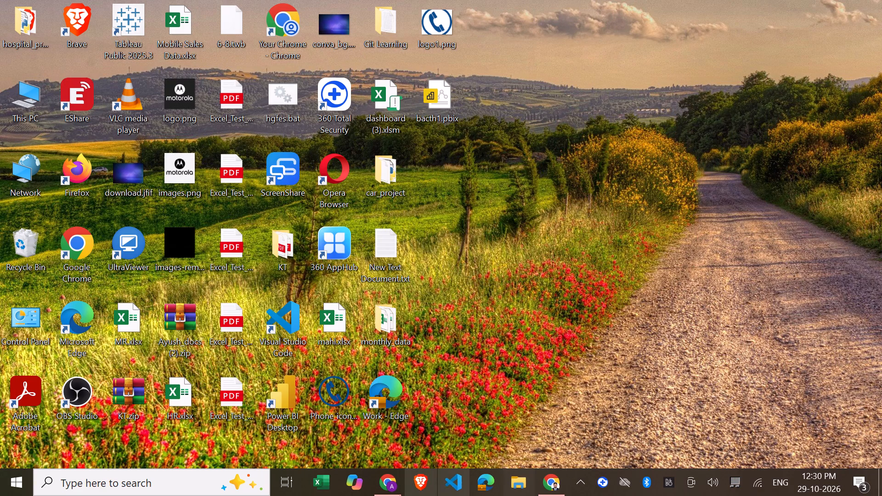
# Switch to the Chrome window with the Pulse dashboard and open its daily updates calendar.
pyautogui.click(547, 482)
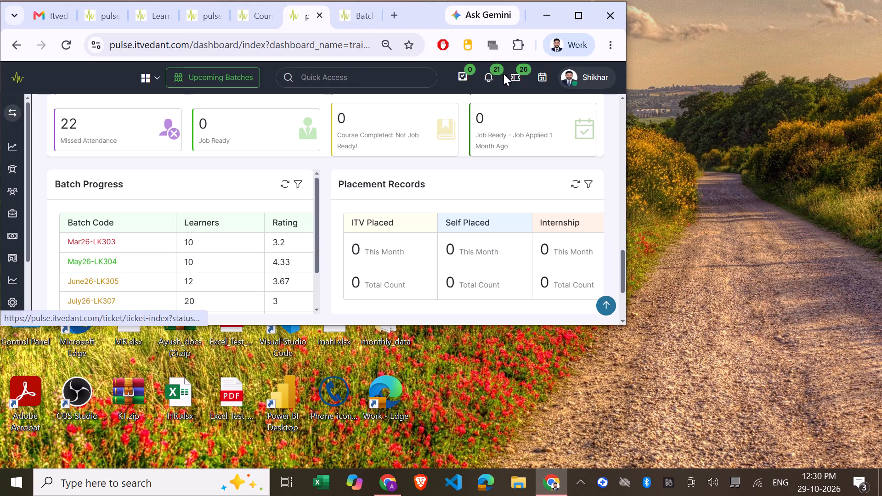
pyautogui.click(547, 75)
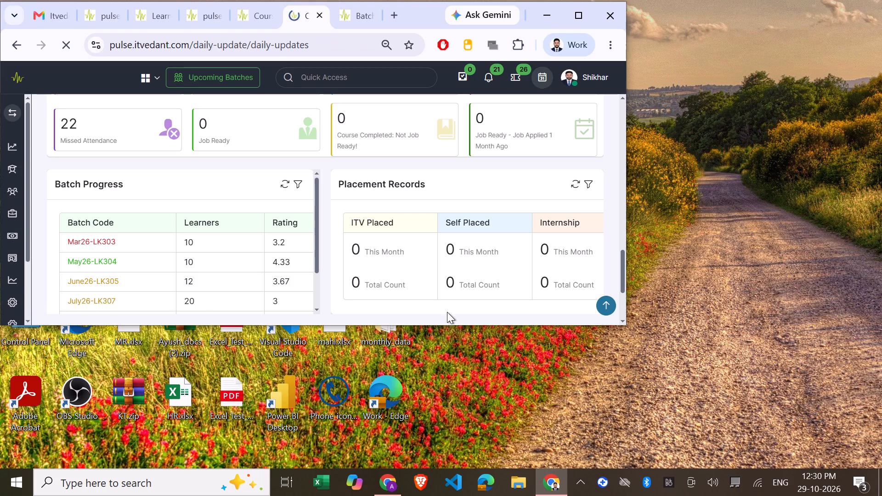
# Look through the October 2026 calendar's daily in and out times, week offs and holidays.
pyautogui.scroll(-1, 468, 211)
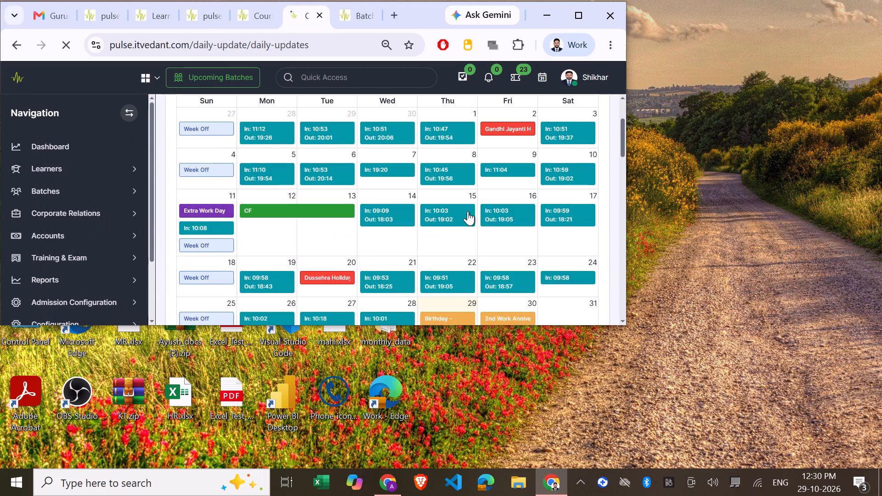
pyautogui.scroll(-3, 468, 211)
pyautogui.scroll(1, 468, 211)
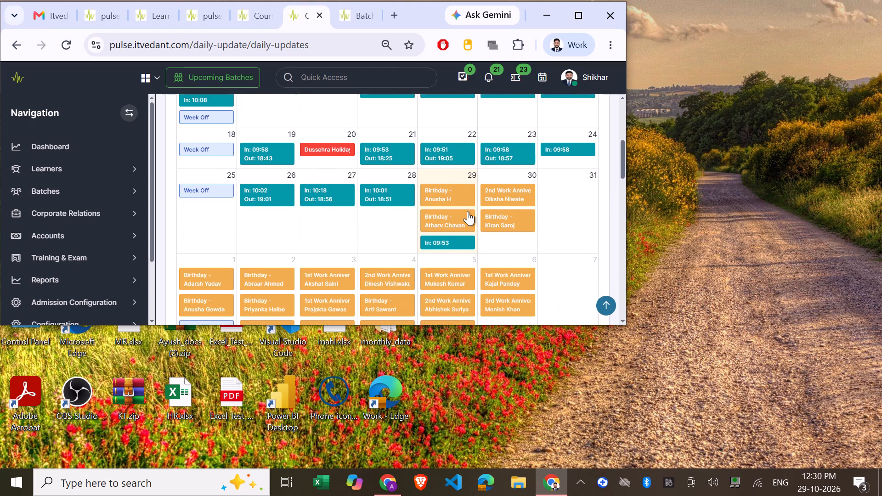
pyautogui.scroll(3, 468, 211)
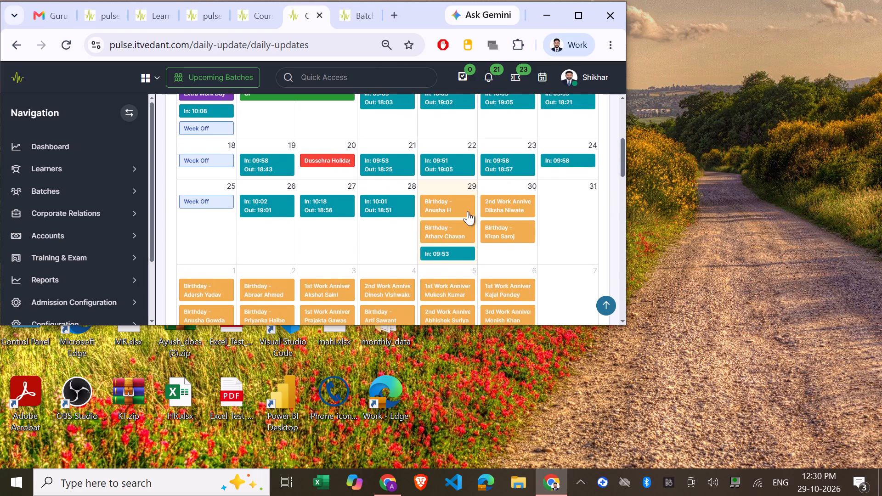
pyautogui.scroll(1, 468, 211)
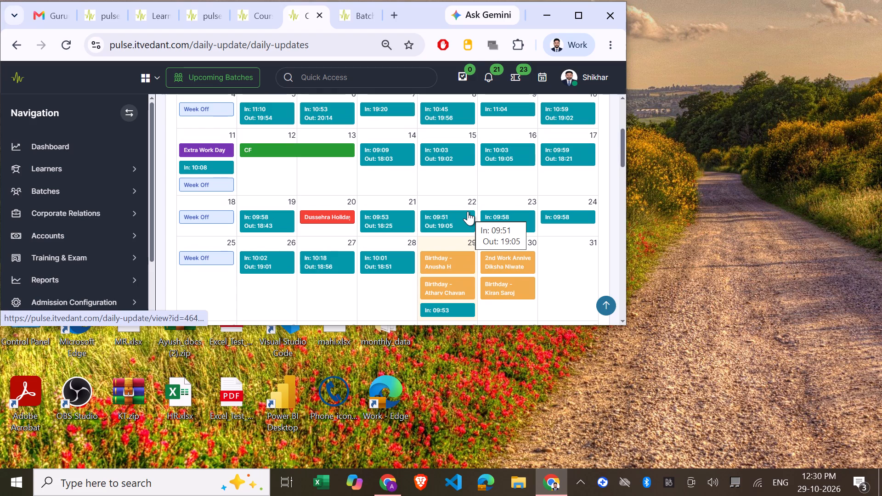
pyautogui.scroll(2, 468, 211)
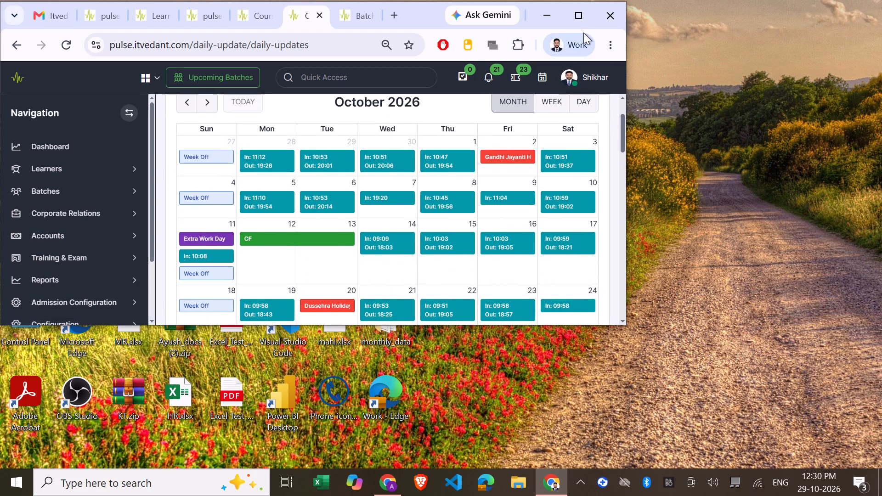
# Maximize the browser window and examine the October 2026 attendance entries, including the comp-off on 12–13 and the Dussehra holiday.
pyautogui.click(580, 17)
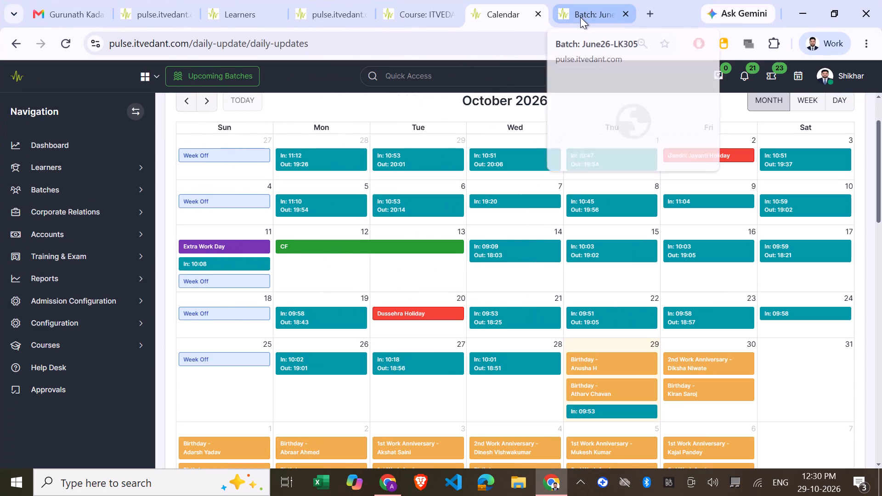
pyautogui.scroll(-1, 780, 371)
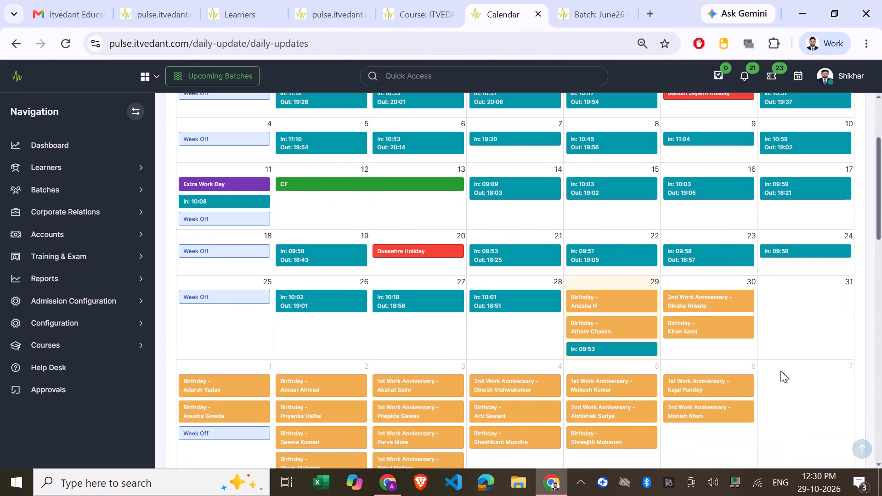
pyautogui.scroll(-2, 780, 371)
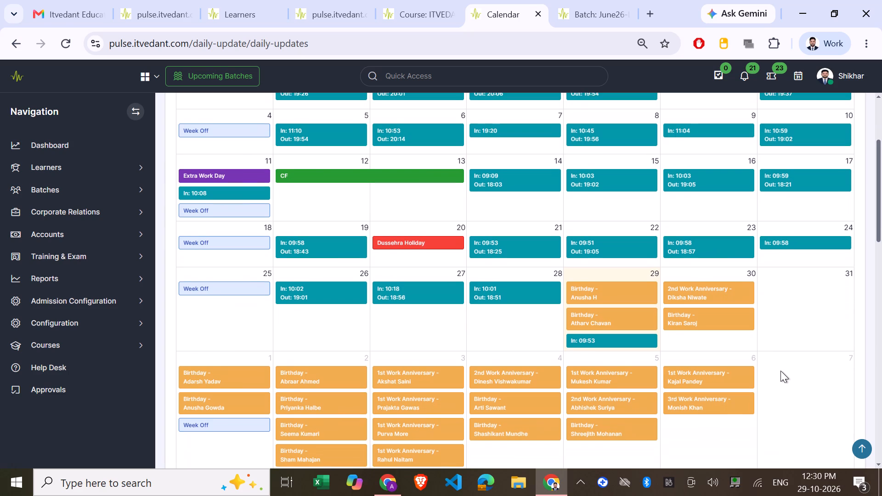
pyautogui.scroll(-1, 780, 371)
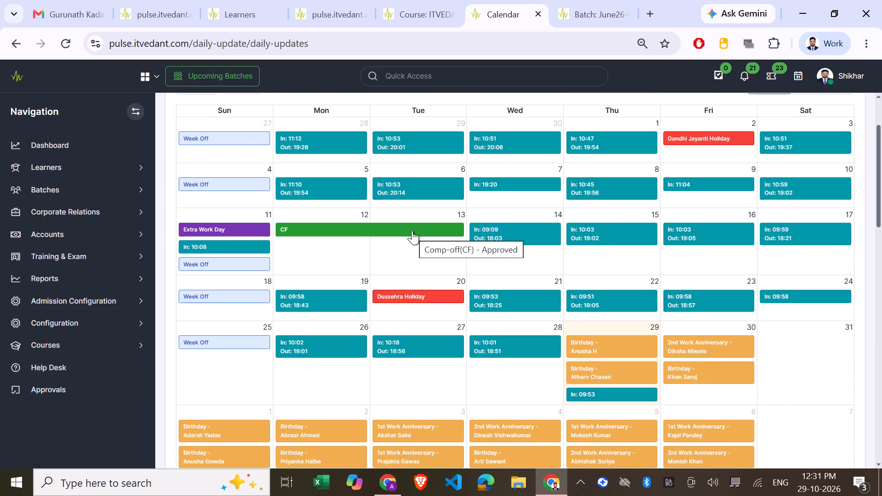
pyautogui.scroll(-1, 670, 224)
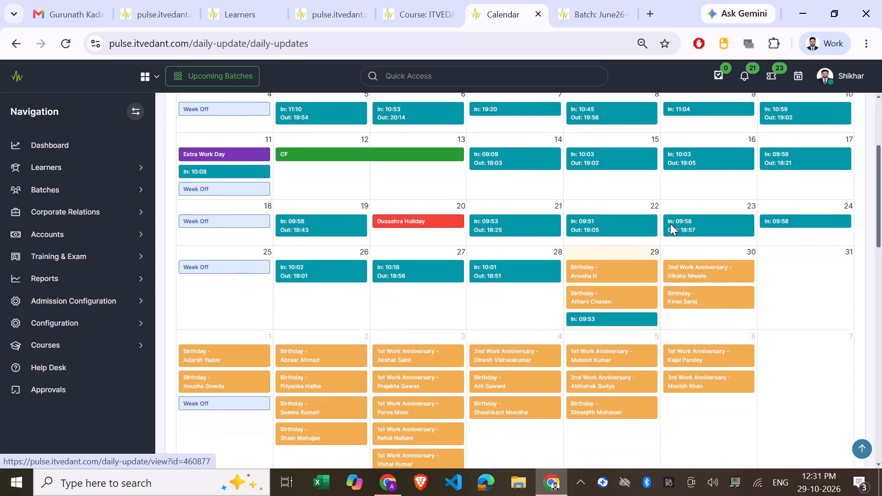
pyautogui.scroll(-1, 670, 224)
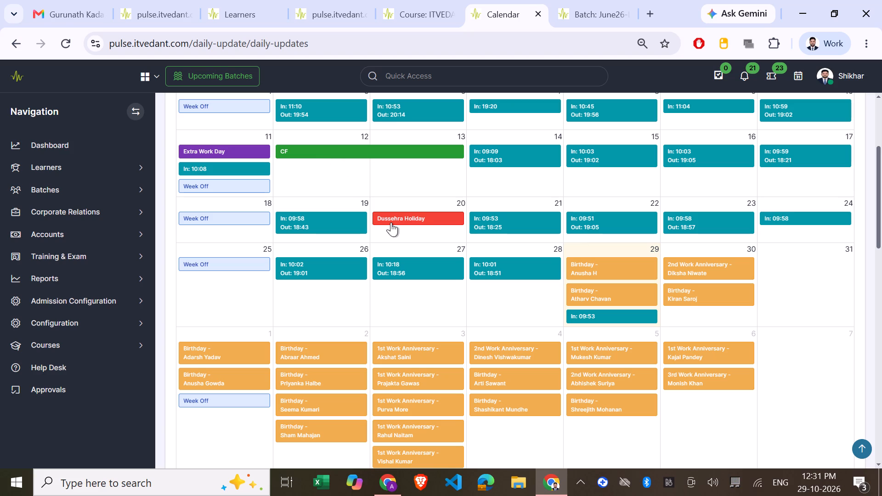
pyautogui.scroll(4, 421, 210)
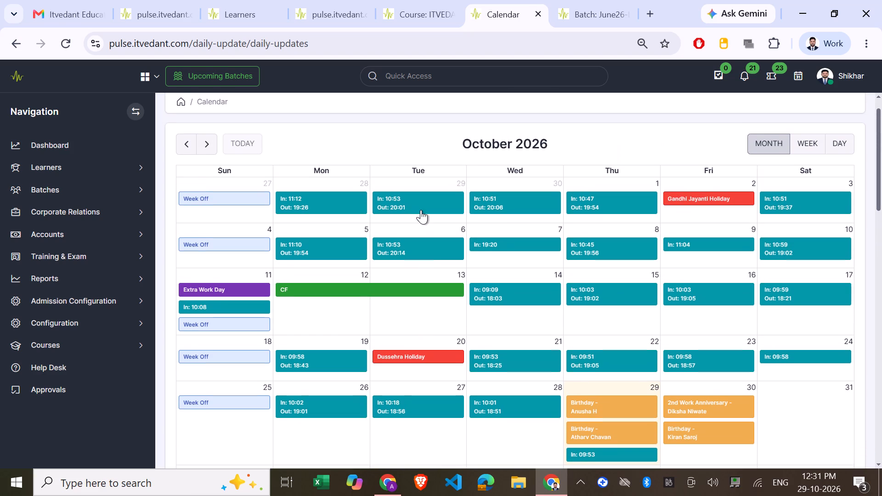
pyautogui.scroll(2, 421, 210)
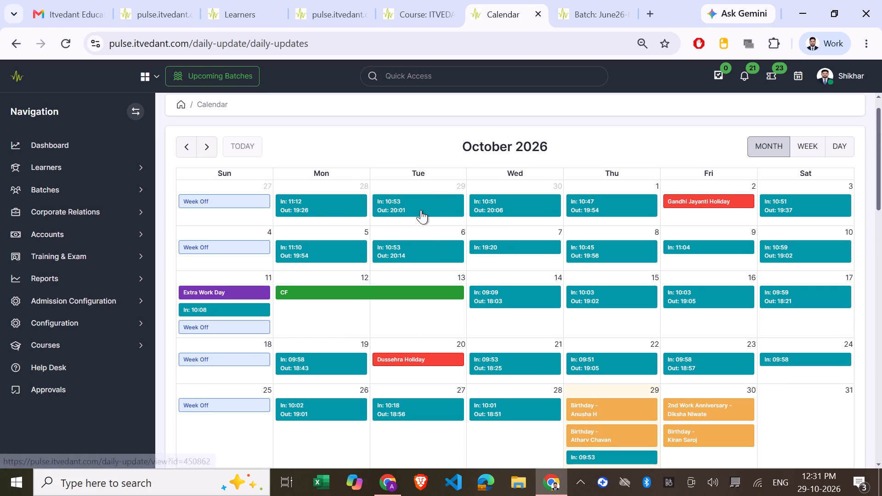
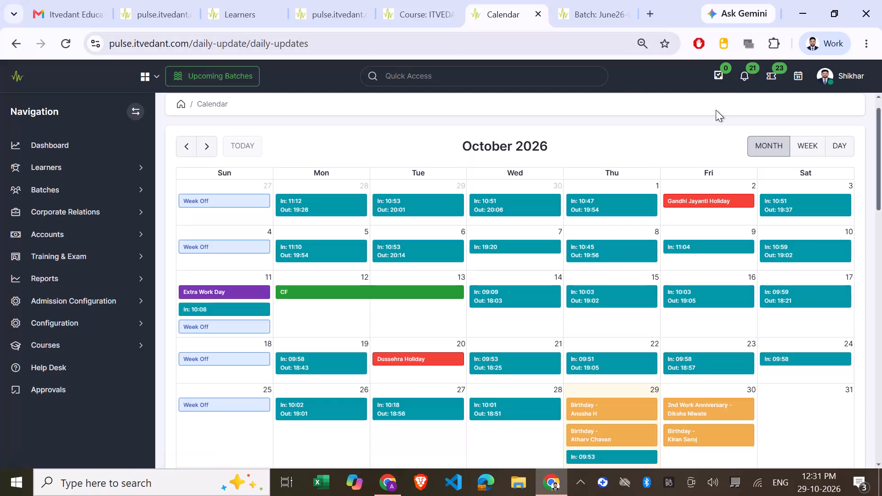
# Open the notifications list and check the latest ticket updates.
pyautogui.click(750, 73)
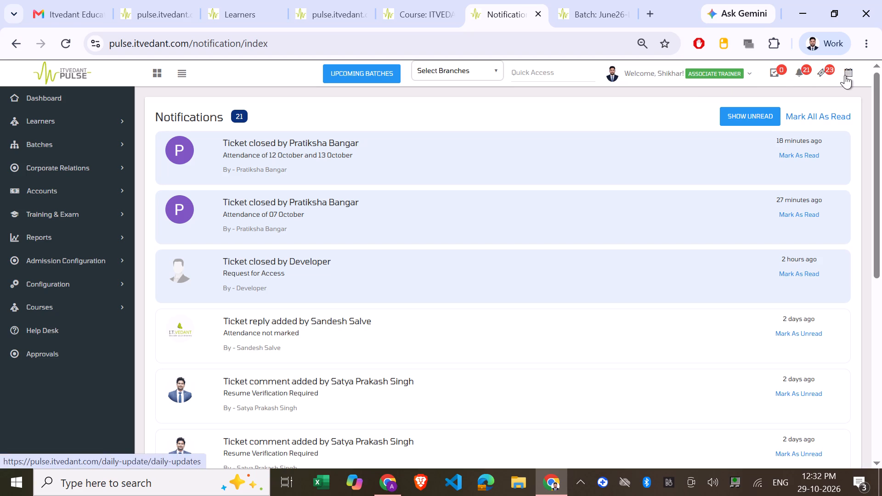
pyautogui.click(606, 15)
pyautogui.click(520, 11)
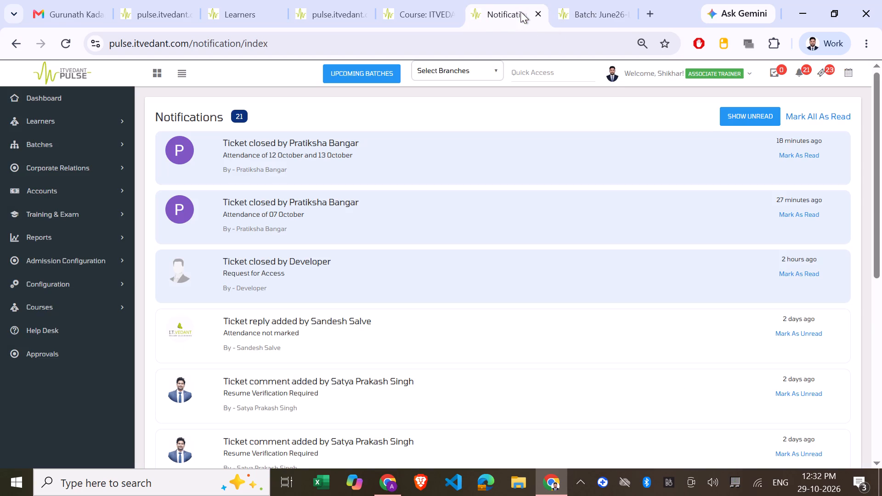
# Reopen the daily updates calendar and examine the October 2026 entries for days with missing in or out times.
pyautogui.click(848, 69)
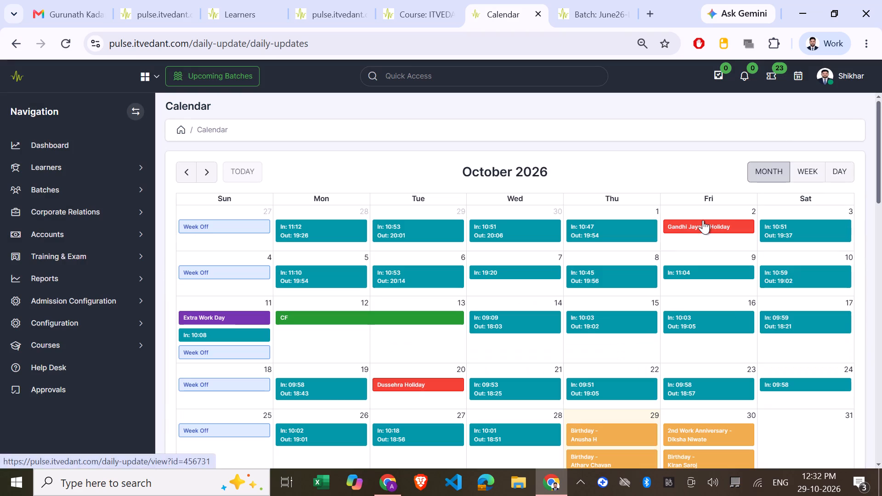
pyautogui.scroll(-3, 639, 357)
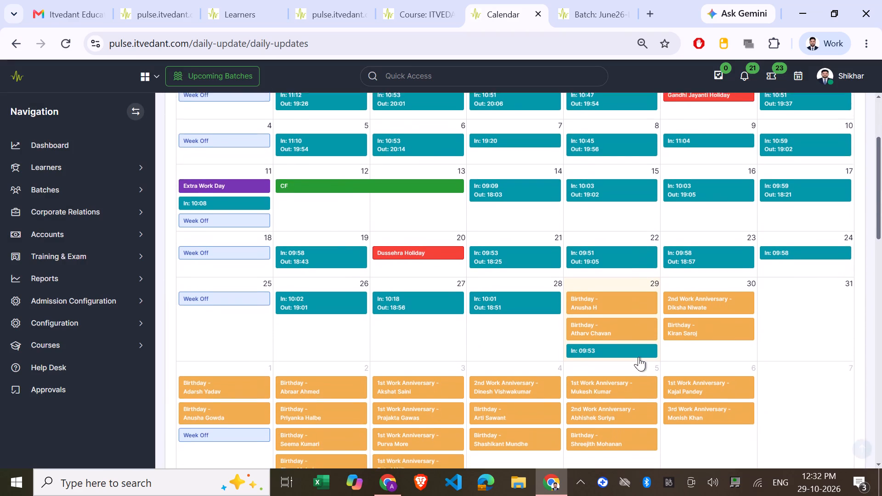
pyautogui.scroll(-3, 639, 357)
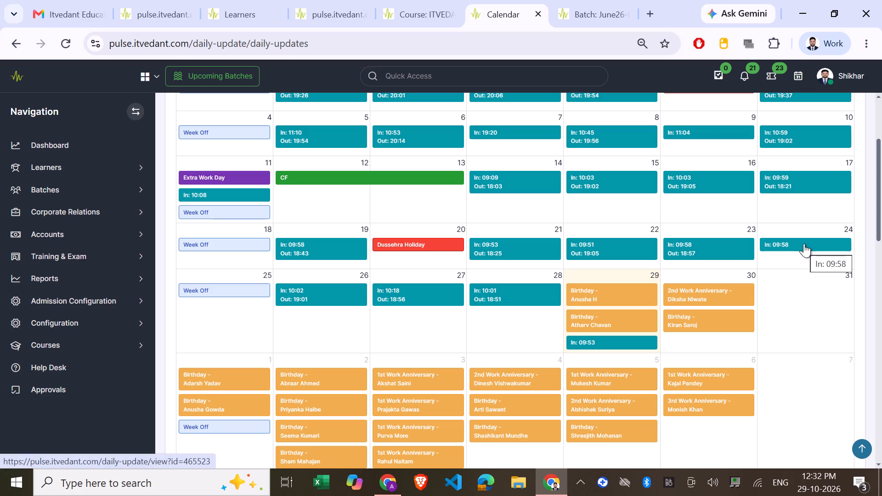
pyautogui.scroll(1, 804, 224)
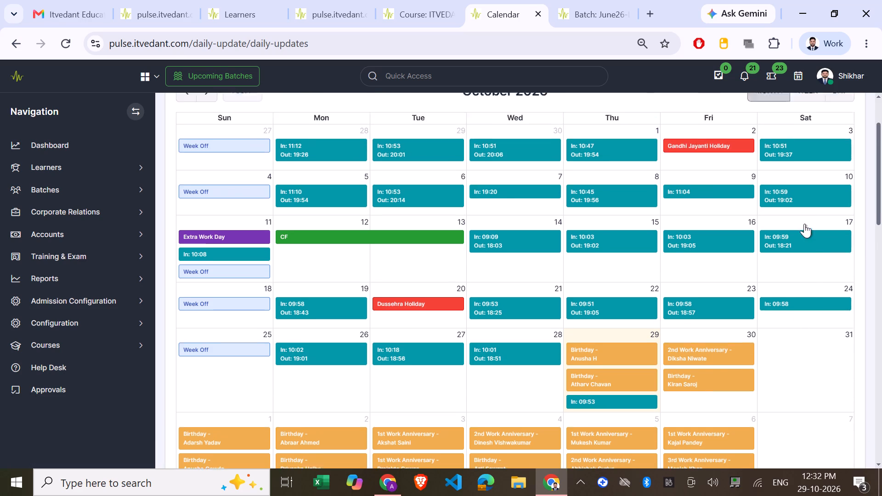
pyautogui.scroll(1, 804, 224)
# Open the "Attendance of 09 October 2026" ticket from my open tickets and copy its missing punch-out message.
pyautogui.click(769, 73)
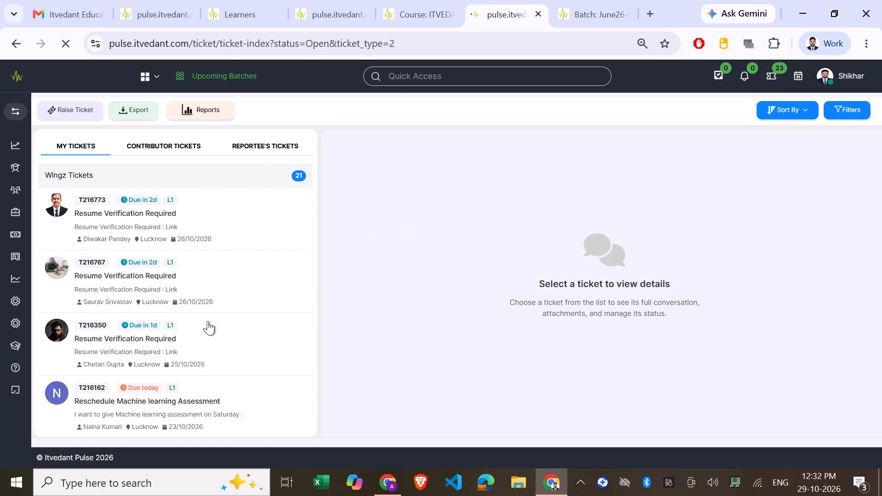
pyautogui.scroll(-7, 208, 321)
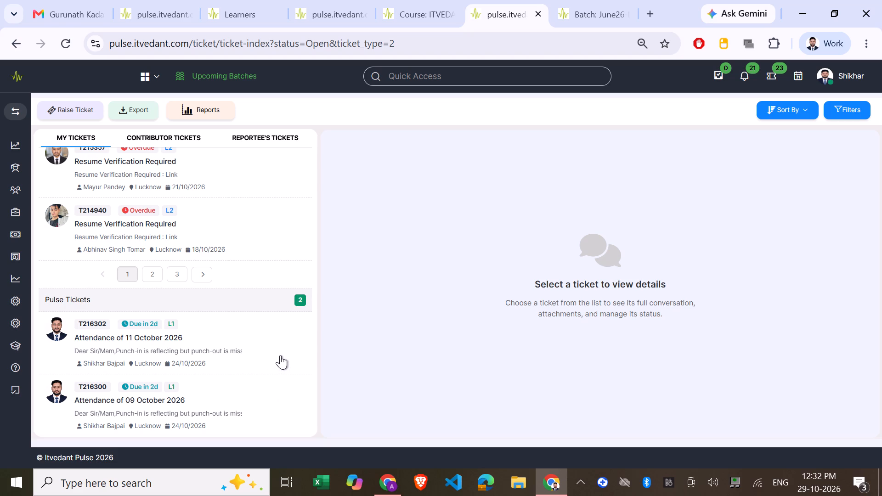
pyautogui.click(254, 399)
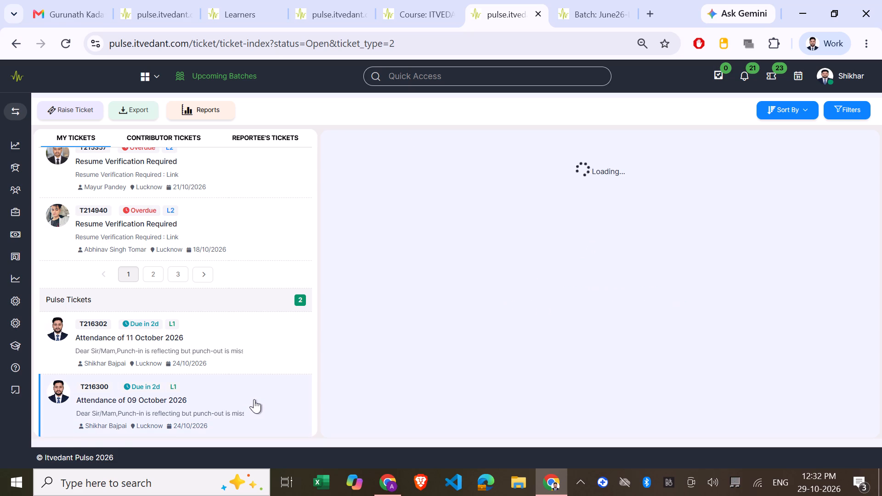
pyautogui.scroll(-4, 514, 378)
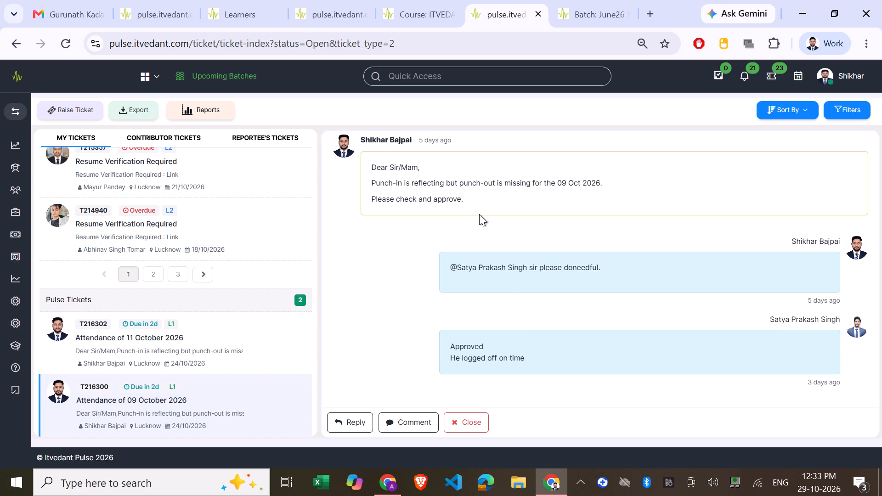
pyautogui.moveTo(472, 206); pyautogui.dragTo(356, 163)
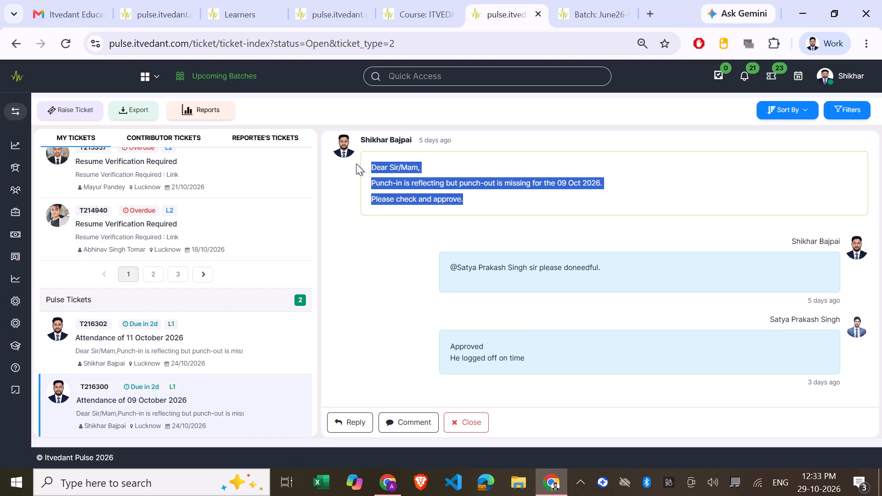
pyautogui.hotkey('ctrl', 'c')
# Open the "Attendance of 11 October 2026" ticket, read its conversation and look back through the ticket list.
pyautogui.click(209, 341)
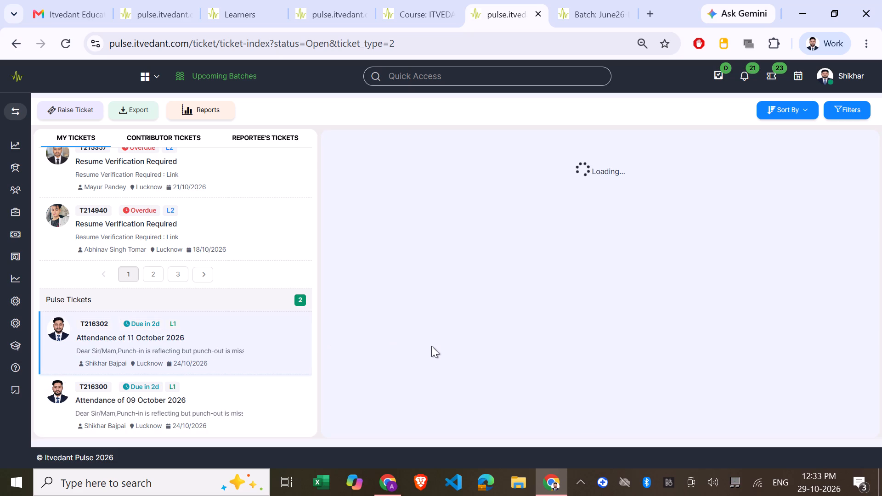
pyautogui.scroll(-2, 520, 335)
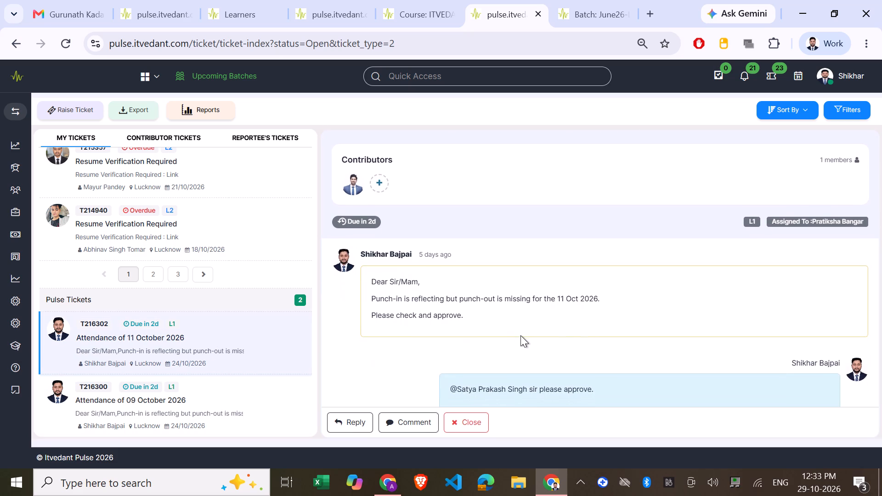
pyautogui.scroll(-4, 520, 335)
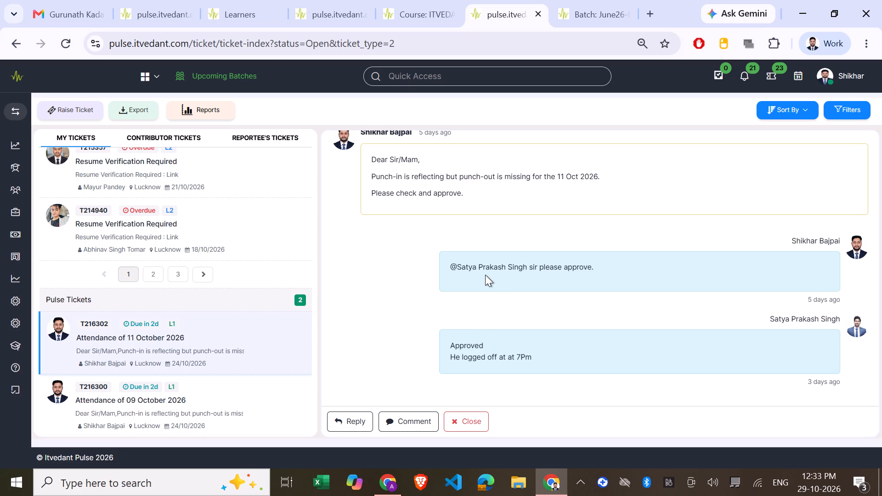
pyautogui.scroll(5, 485, 275)
pyautogui.scroll(3, 218, 323)
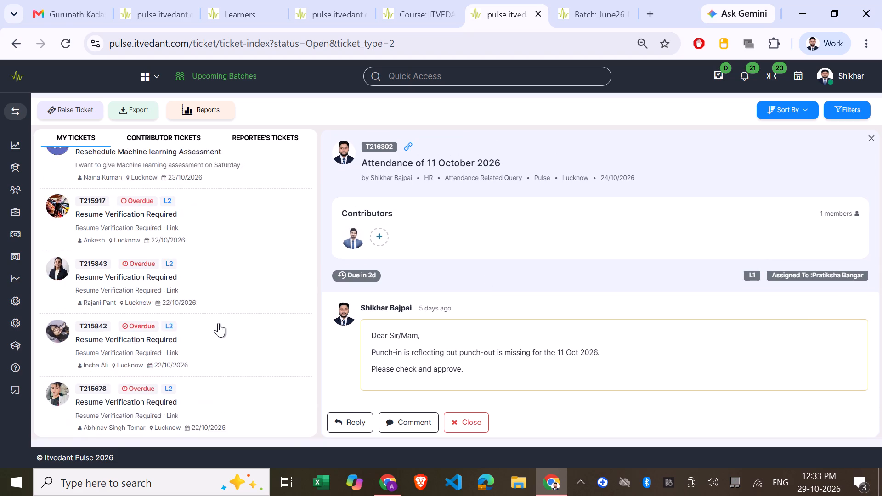
pyautogui.scroll(2, 218, 323)
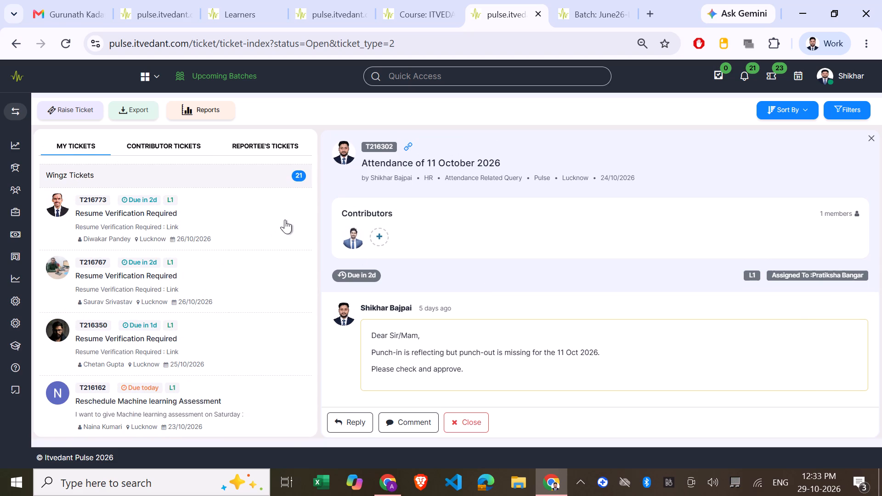
# Return to the calendar and recheck the October 2026 in and out times, including the entry on 24 October.
pyautogui.click(798, 74)
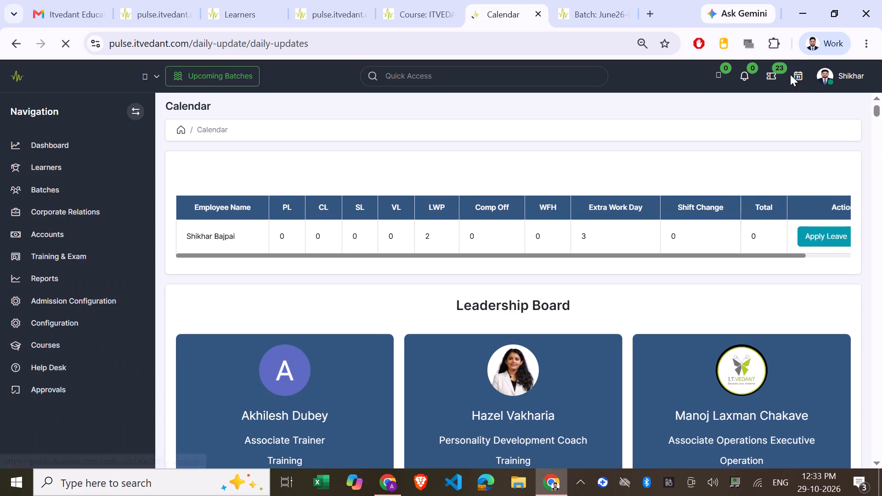
pyautogui.scroll(-3, 699, 320)
pyautogui.scroll(2, 699, 320)
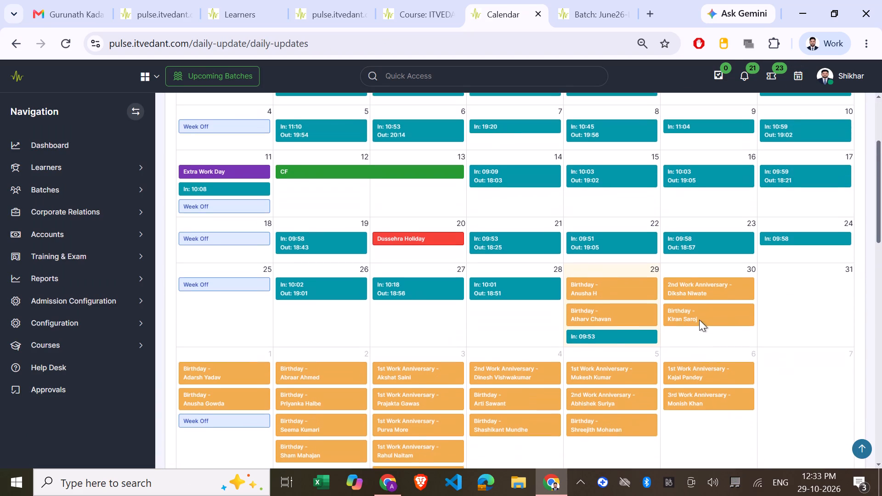
pyautogui.scroll(2, 699, 320)
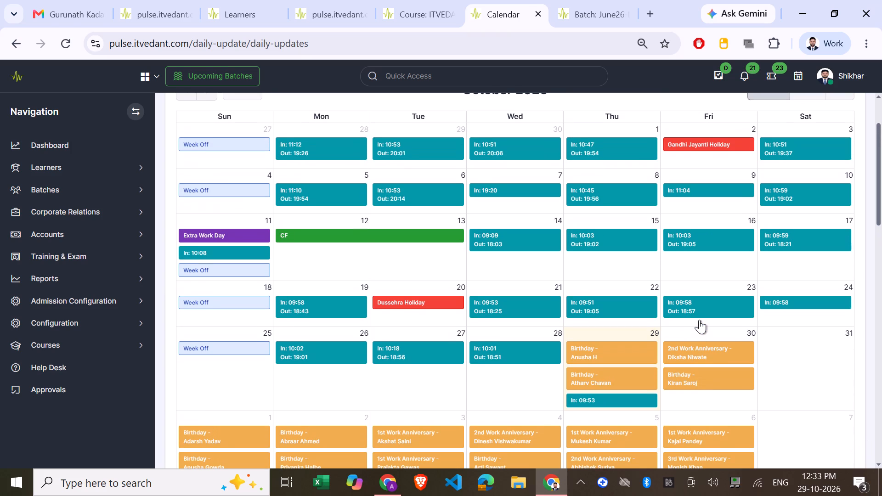
pyautogui.scroll(3, 699, 320)
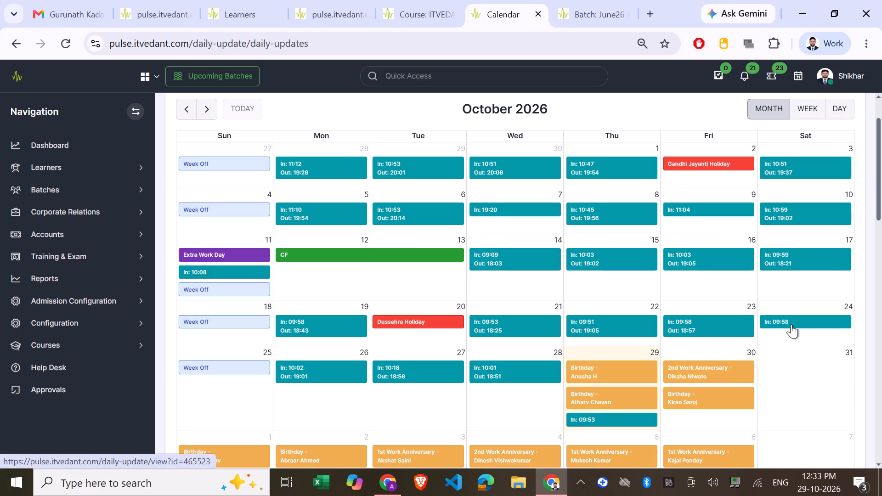
pyautogui.scroll(-1, 798, 323)
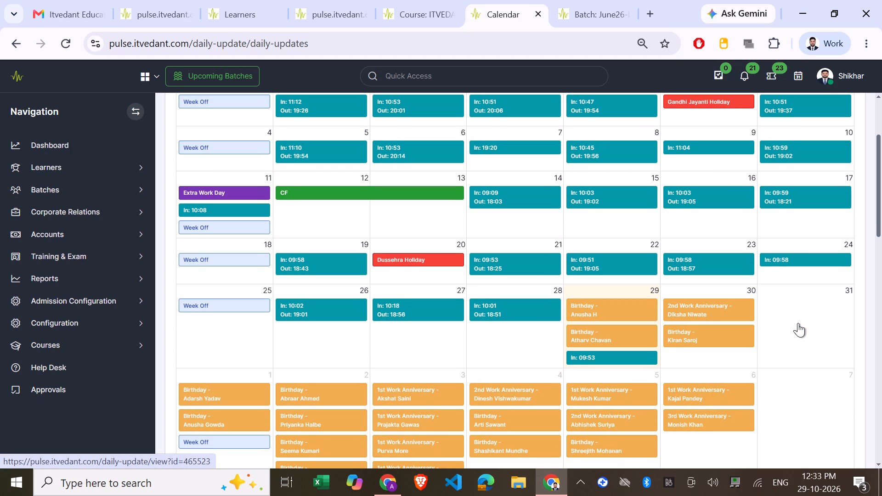
pyautogui.scroll(-2, 798, 323)
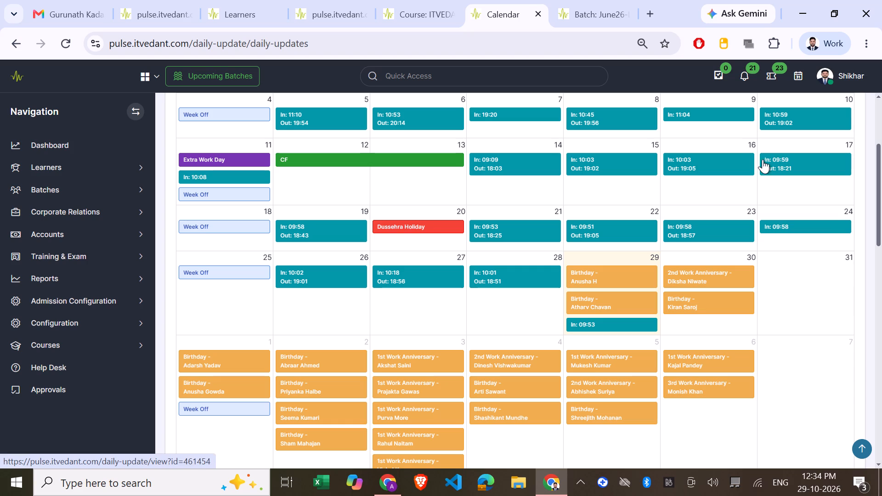
# Raise a new ticket, searching the ticket types for "att" and choosing the HR type Attendance Related Query.
pyautogui.click(718, 77)
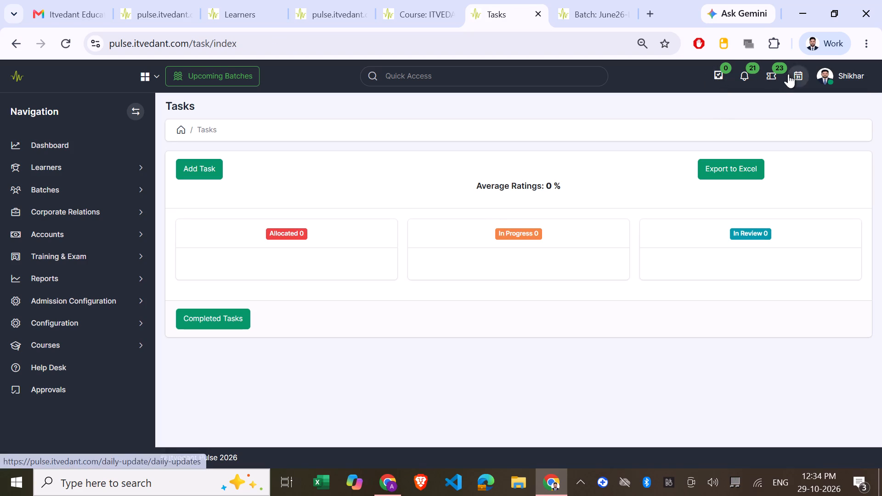
pyautogui.click(776, 74)
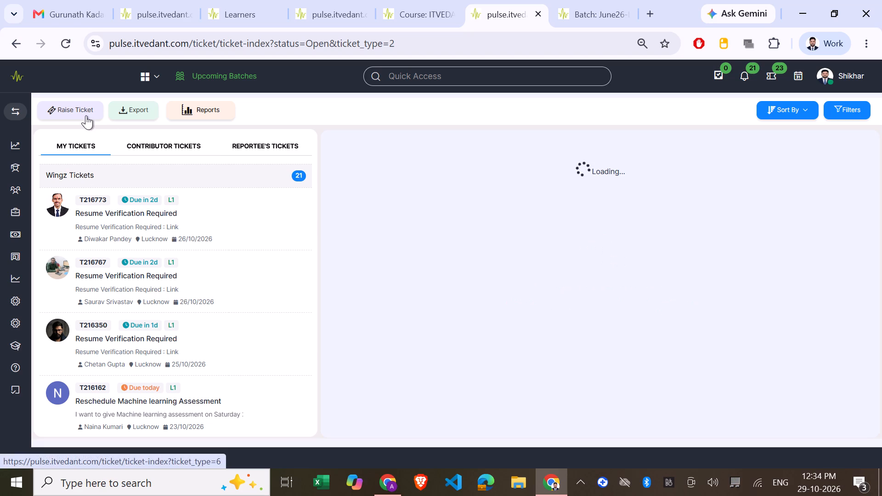
pyautogui.click(86, 115)
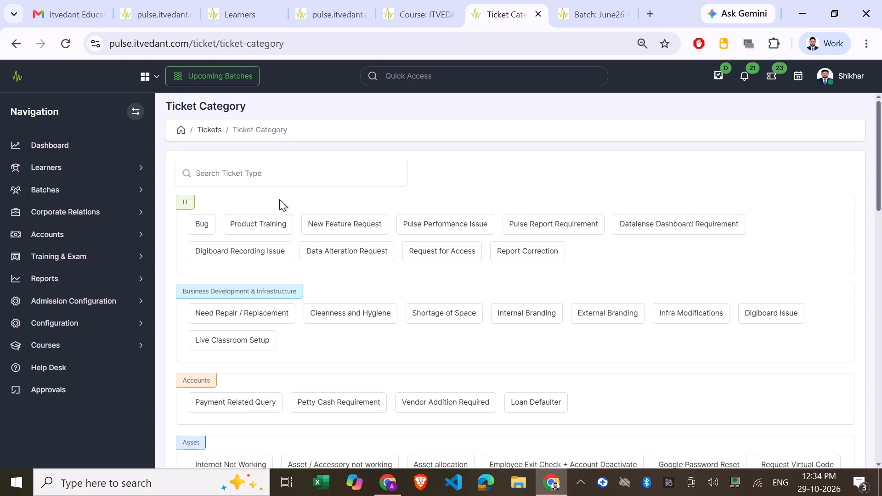
pyautogui.click(310, 171)
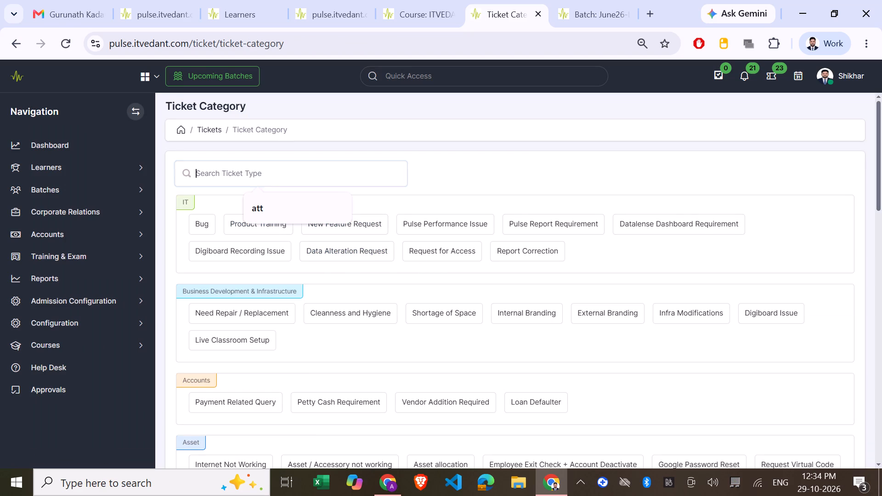
pyautogui.click(280, 203)
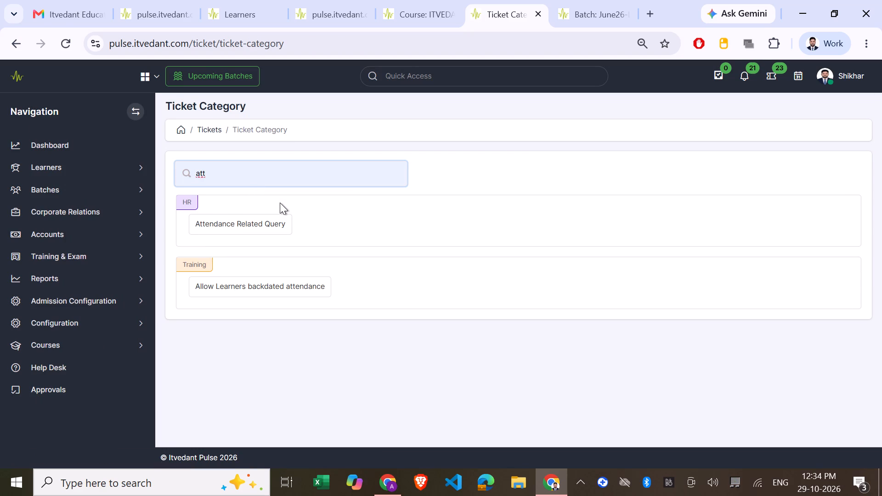
pyautogui.click(230, 232)
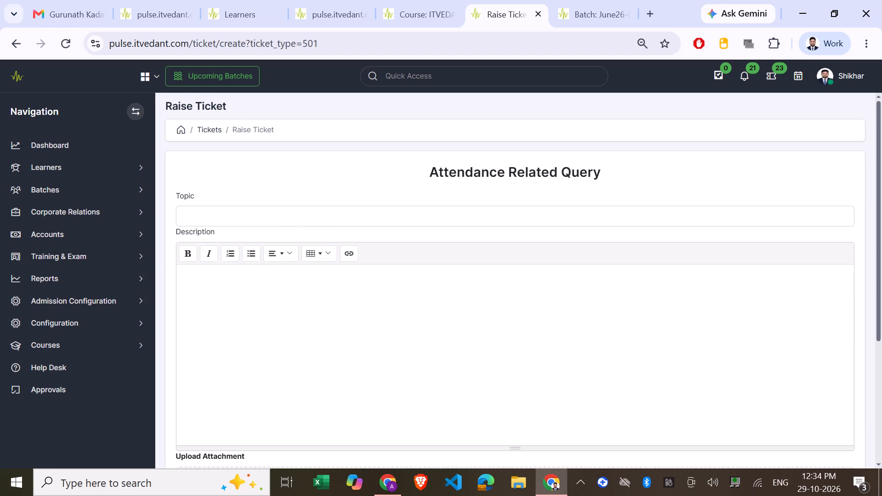
# Open the calendar in a separate tab, check the October 2026 attendance dates, and return to the ticket form.
pyautogui.click(320, 217)
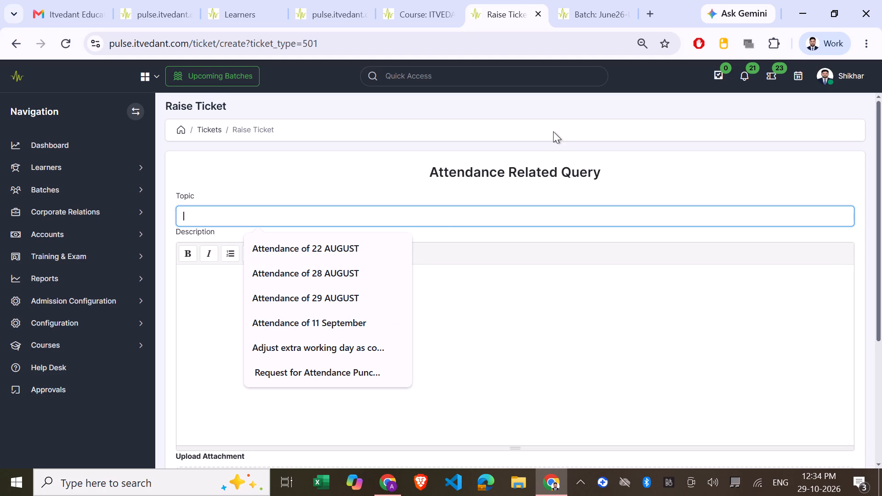
pyautogui.keyDown('ctrl'); pyautogui.click(799, 68); pyautogui.keyUp('ctrl')
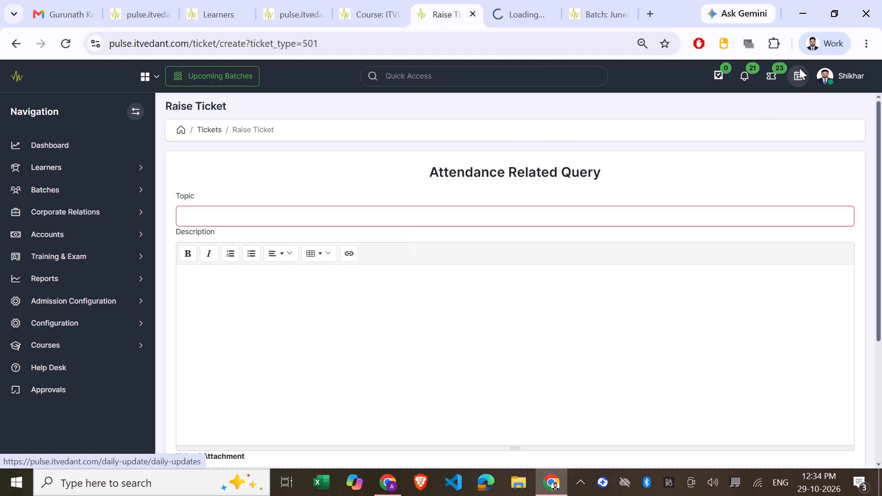
pyautogui.click(530, 19)
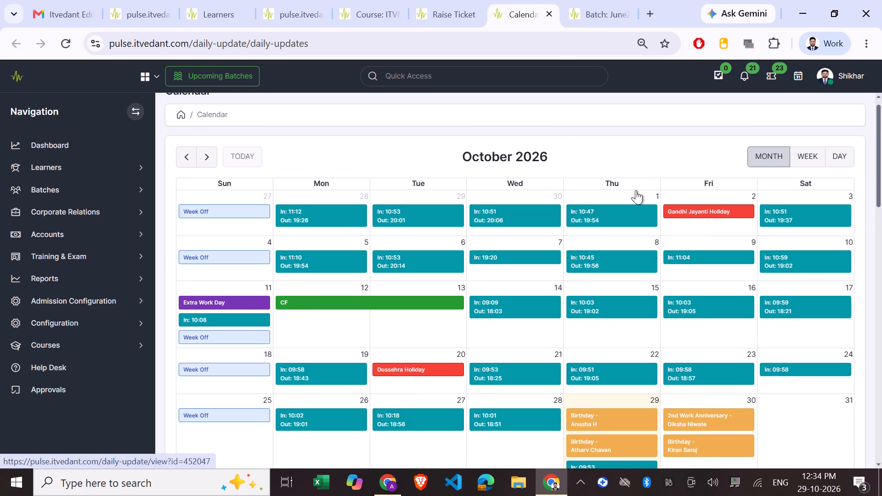
pyautogui.click(605, 22)
pyautogui.click(458, 17)
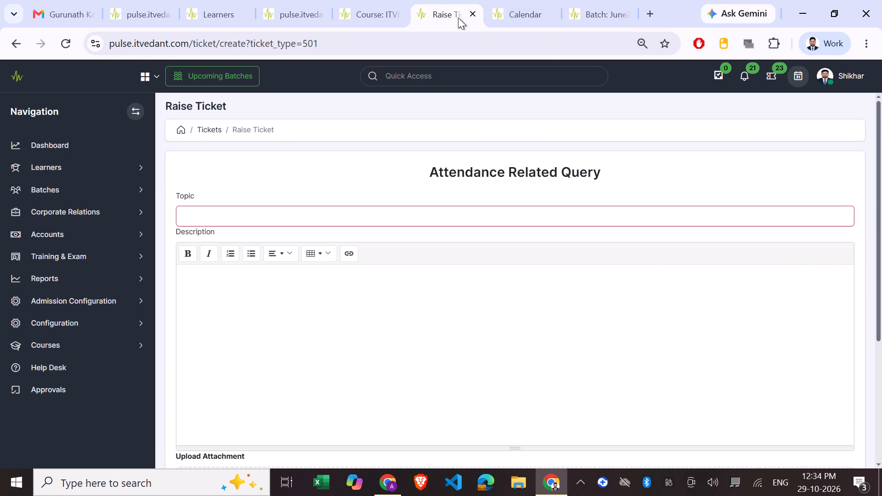
# Enter "Attendance of 24 October" as the ticket's topic, adapting the suggested "Attendance of 22 AUGUST" entry.
pyautogui.click(283, 216)
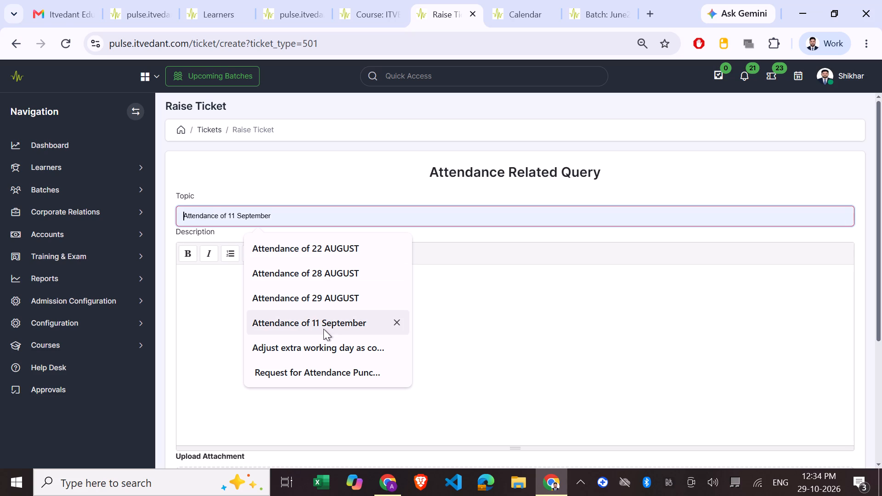
pyautogui.scroll(-1, 323, 329)
pyautogui.click(333, 252)
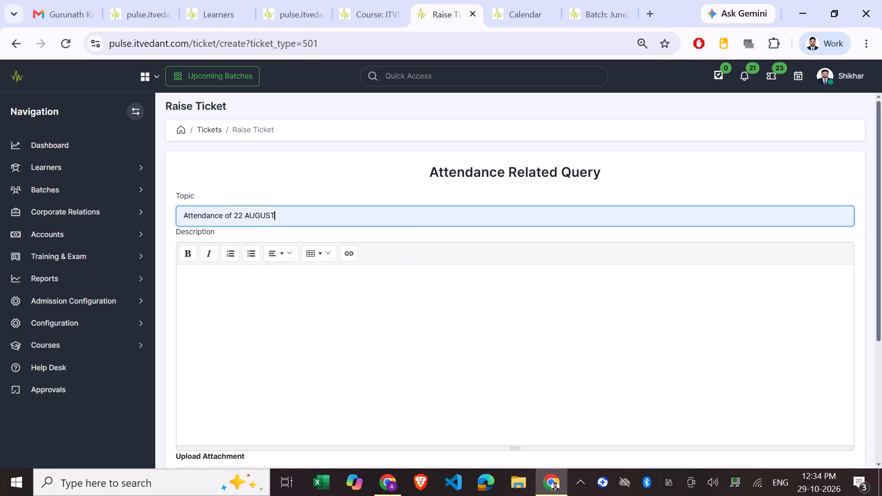
pyautogui.press('BackSpace')
pyautogui.press('BackSpace')
pyautogui.press('BackSpace')
pyautogui.press('BackSpace')
pyautogui.press('BackSpace')
pyautogui.press('BackSpace')
pyautogui.press('BackSpace')
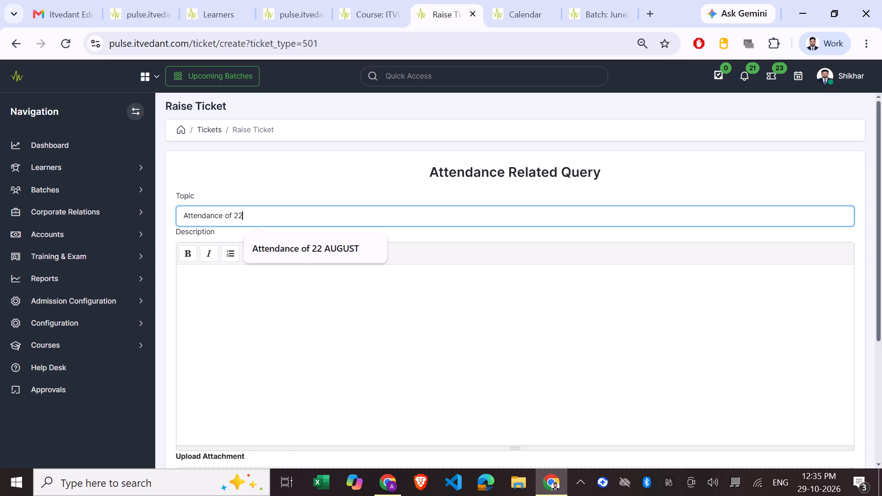
pyautogui.press('BackSpace')
pyautogui.write('4')
pyautogui.press('space')
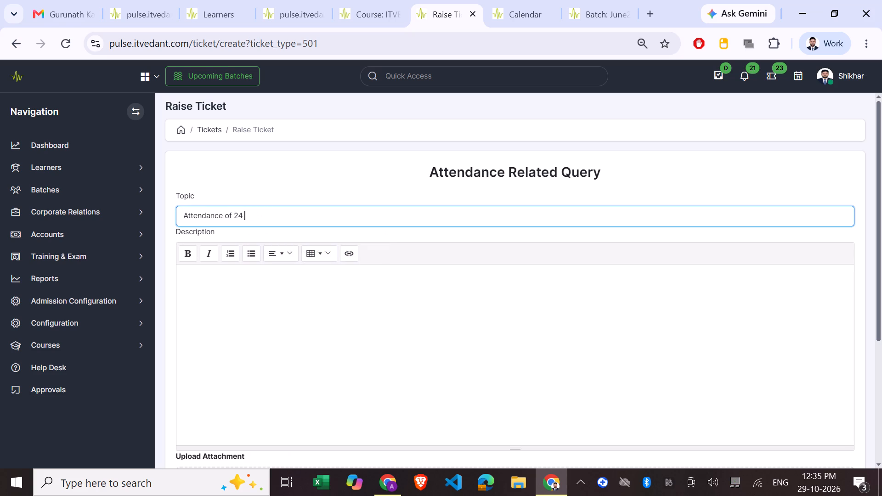
pyautogui.write('Octuber')
pyautogui.click(259, 216)
pyautogui.press('BackSpace')
pyautogui.press('o')
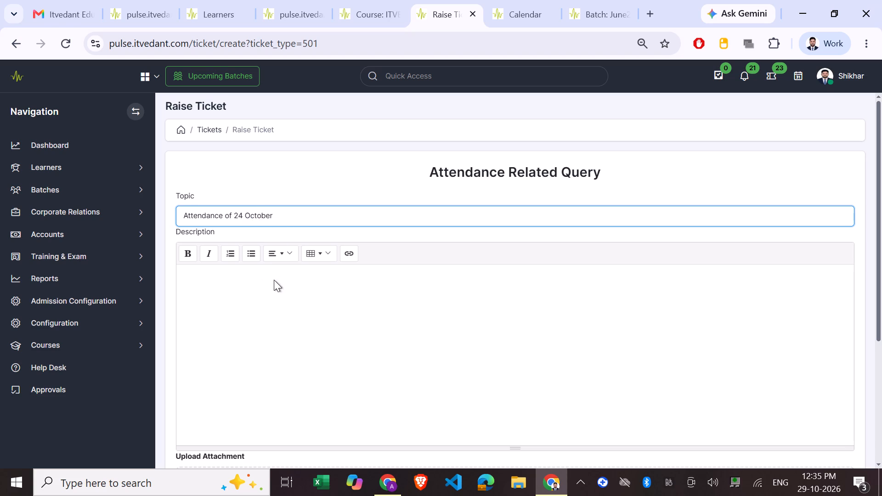
# Paste the copied missing punch-out message into the description and set its date to 24 Oct 2026.
pyautogui.click(274, 280)
pyautogui.hotkey('ctrl', 'v')
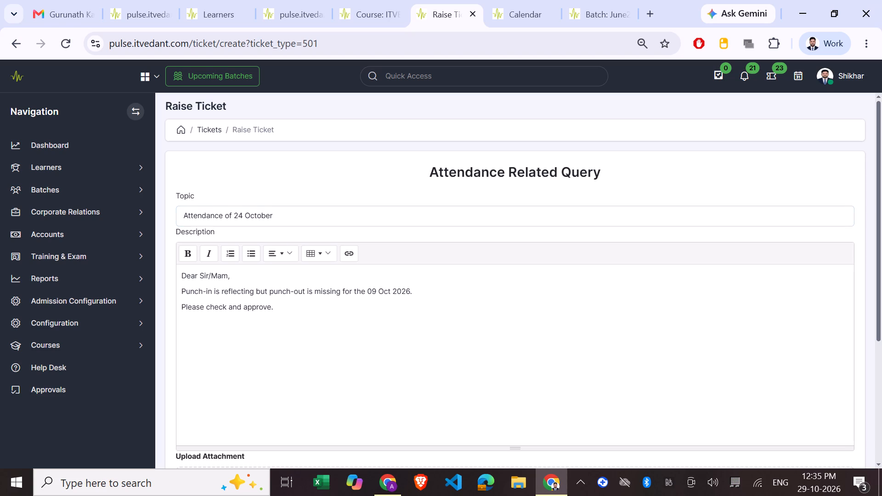
pyautogui.click(376, 293)
pyautogui.press('BackSpace')
pyautogui.press('BackSpace')
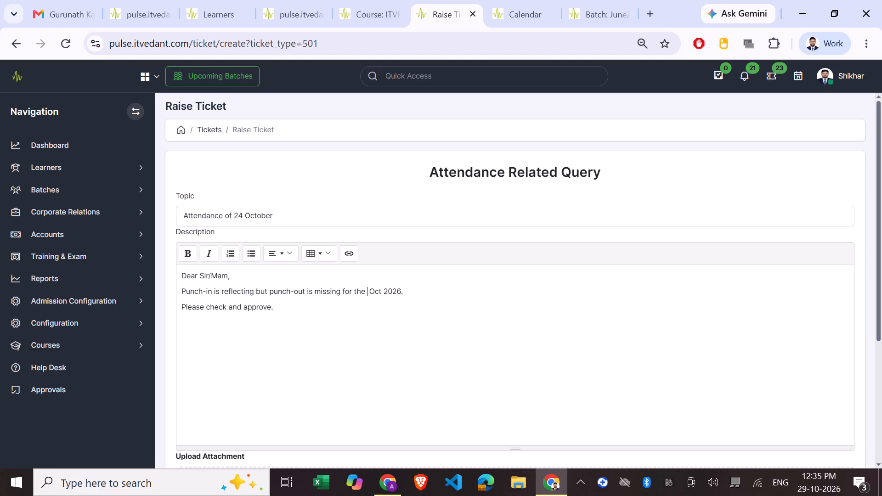
pyautogui.press('2')
pyautogui.press('4')
pyautogui.click(337, 314)
pyautogui.click(267, 283)
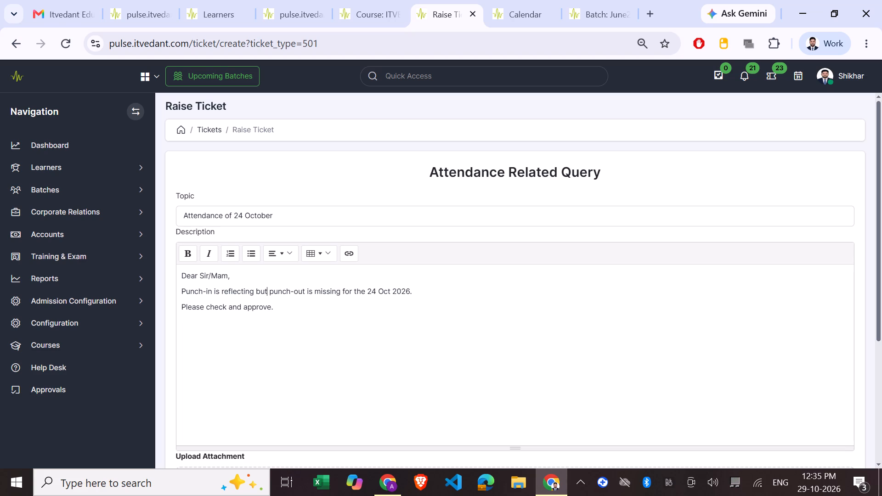
pyautogui.click(262, 279)
pyautogui.click(292, 306)
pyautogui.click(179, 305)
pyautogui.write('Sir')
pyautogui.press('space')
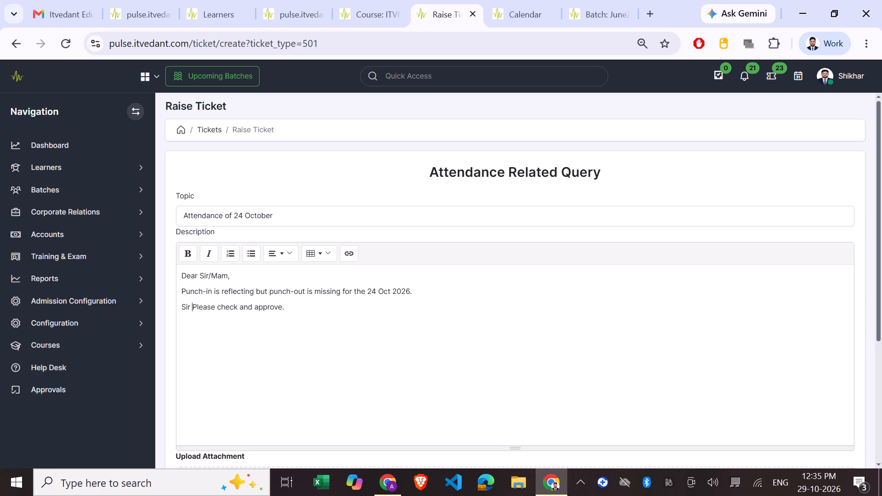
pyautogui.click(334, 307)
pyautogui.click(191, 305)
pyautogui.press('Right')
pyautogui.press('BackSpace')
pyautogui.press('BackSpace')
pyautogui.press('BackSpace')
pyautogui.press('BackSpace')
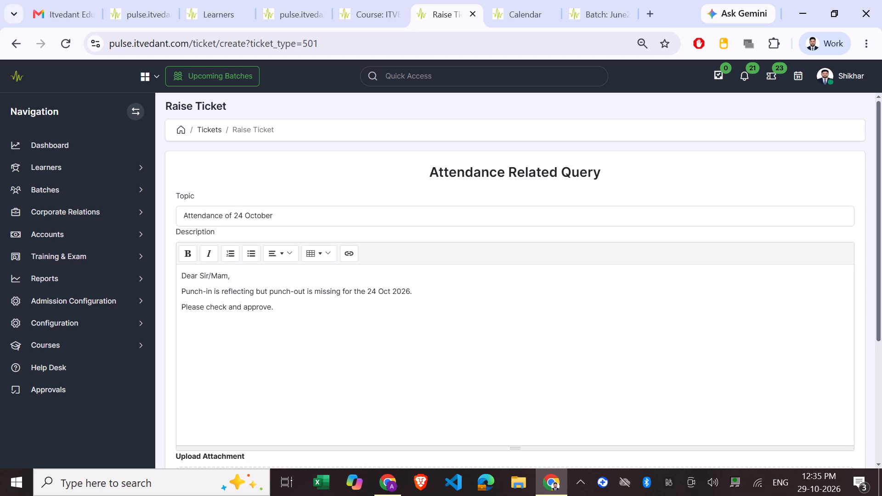
# Submit the completed attendance query form to raise the ticket without an attachment.
pyautogui.click(284, 314)
pyautogui.scroll(-2, 301, 387)
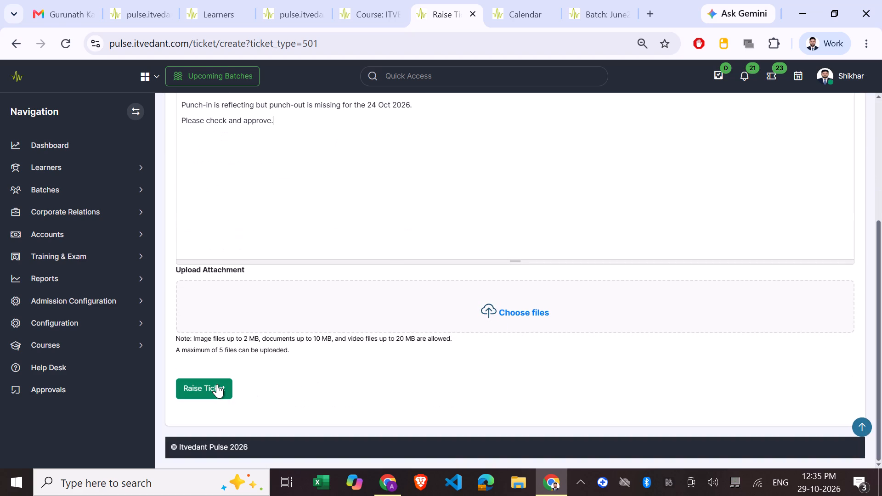
pyautogui.click(217, 384)
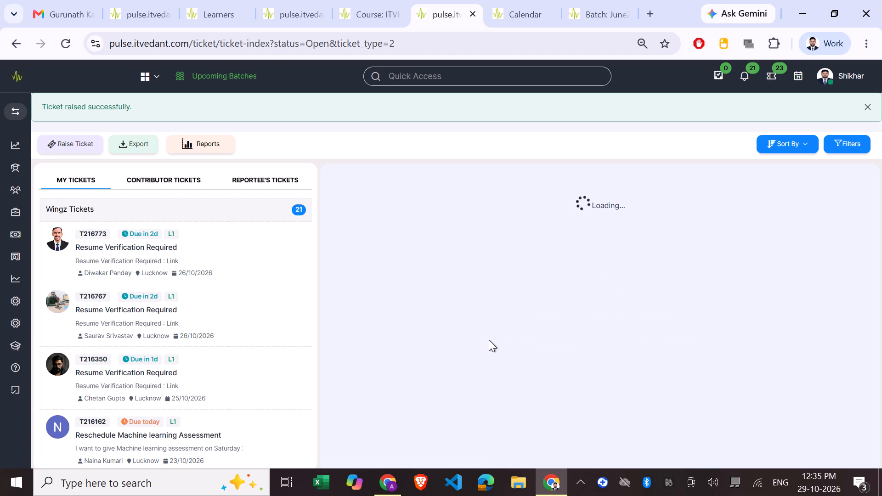
# Post a comment on the new ticket tagging the third staff suggestion for "satya", followed by "sir please do needful.".
pyautogui.scroll(-5, 489, 340)
pyautogui.click(410, 452)
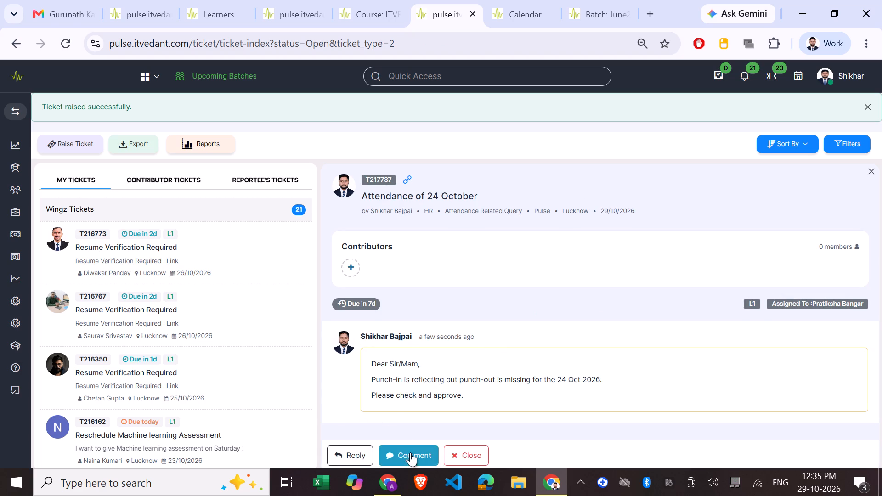
pyautogui.click(355, 295)
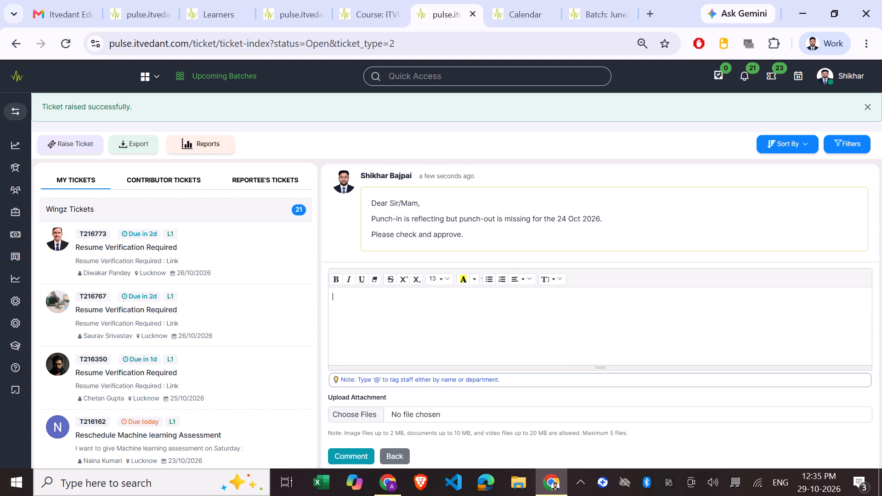
pyautogui.hotkey('shift', '@')
pyautogui.write('sat')
pyautogui.write('ya')
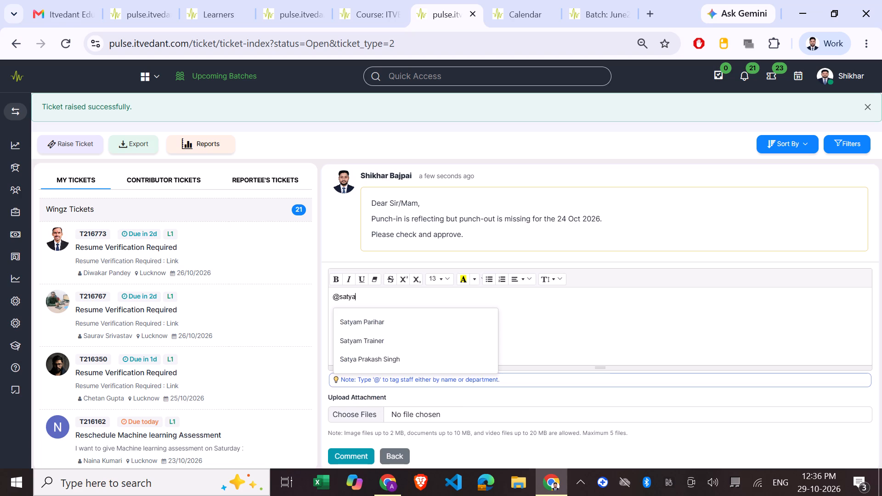
pyautogui.click(375, 360)
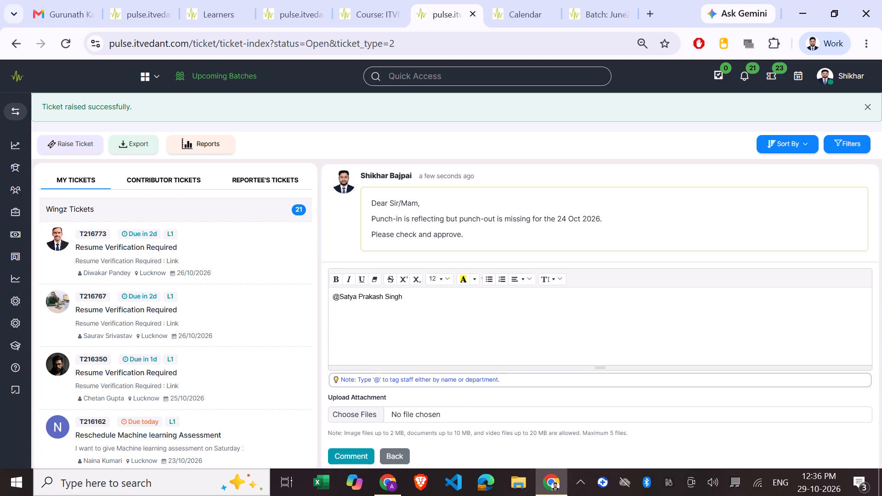
pyautogui.click(439, 305)
pyautogui.press('space')
pyautogui.write('sir please')
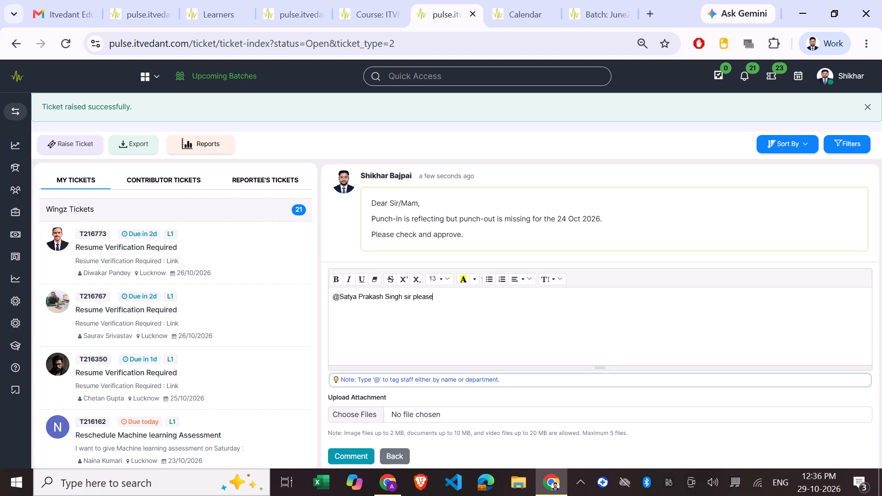
pyautogui.press('space')
pyautogui.write('d')
pyautogui.write('o needful.')
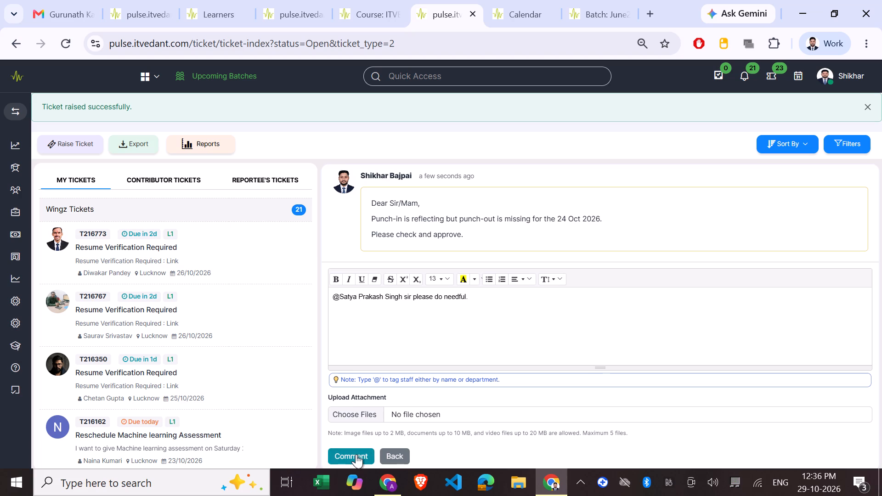
pyautogui.click(356, 454)
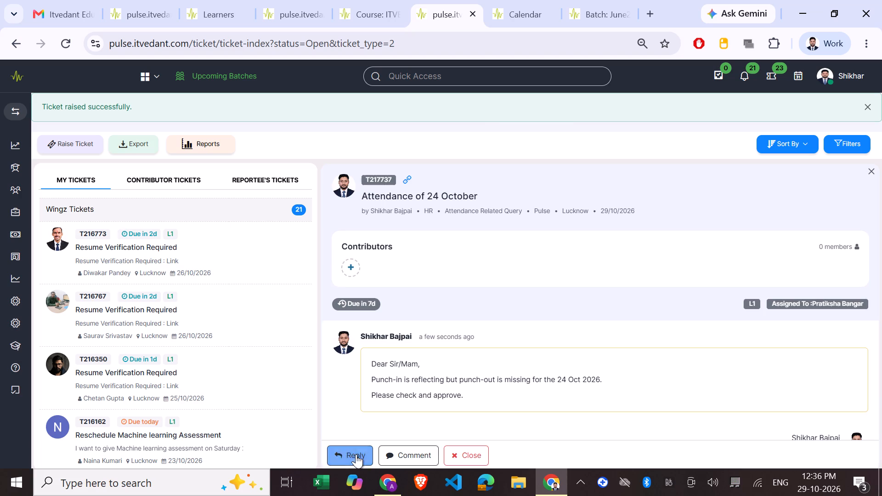
pyautogui.scroll(-5, 478, 378)
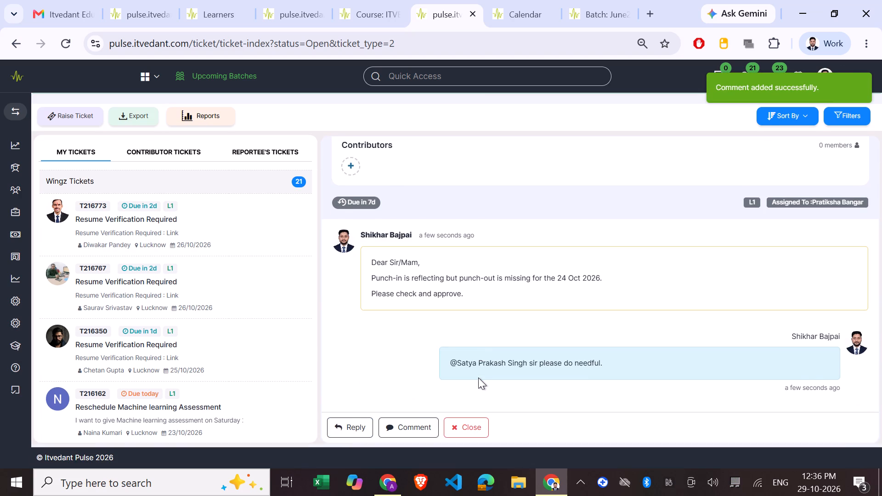
pyautogui.scroll(4, 434, 304)
pyautogui.scroll(-5, 434, 304)
pyautogui.scroll(6, 434, 304)
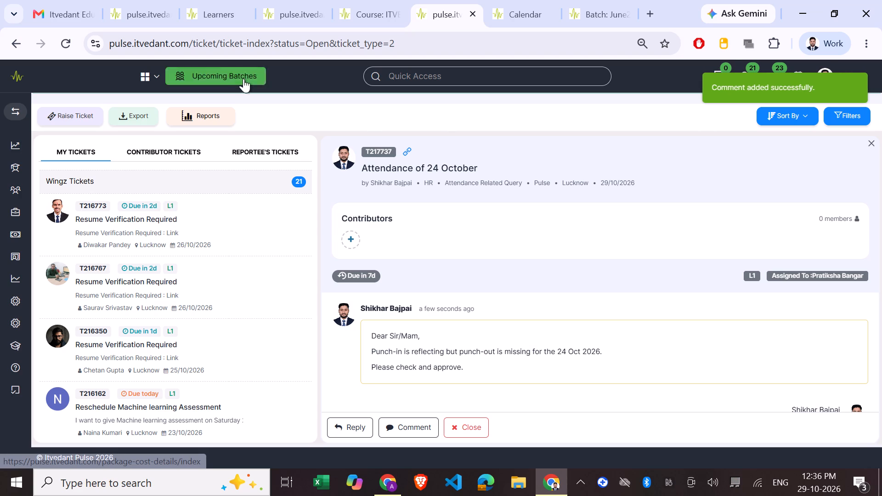
# Open the Tasks page to check for tasks, and return to the Dashboard.
pyautogui.click(725, 73)
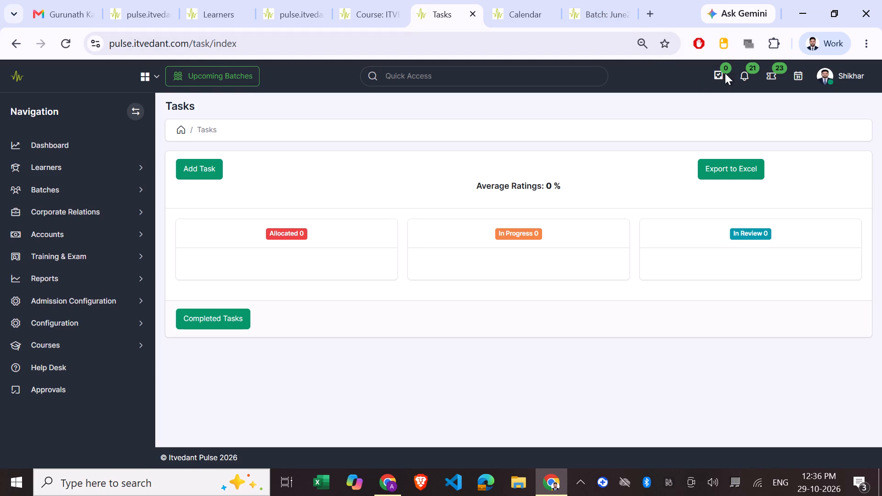
pyautogui.click(60, 146)
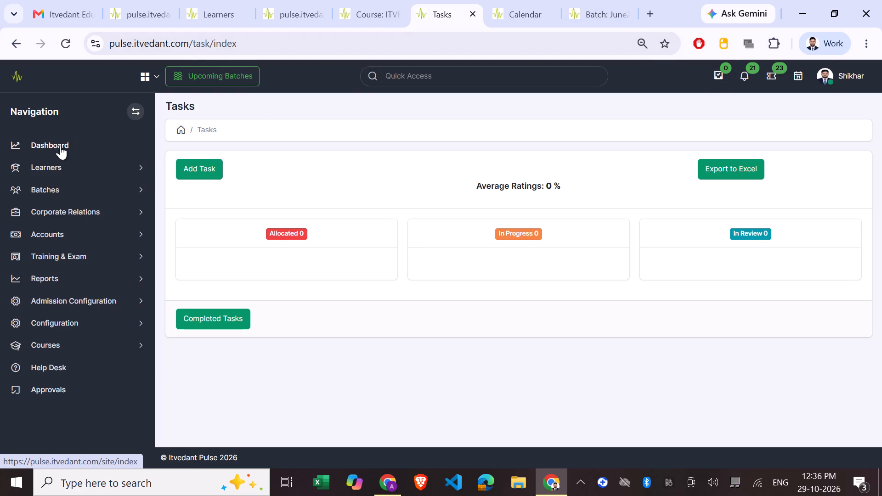
# Review the trainer dashboard's batch progress, learner stats, lecture, assignment, attendance defaulter and ticket sections.
pyautogui.scroll(-8, 335, 359)
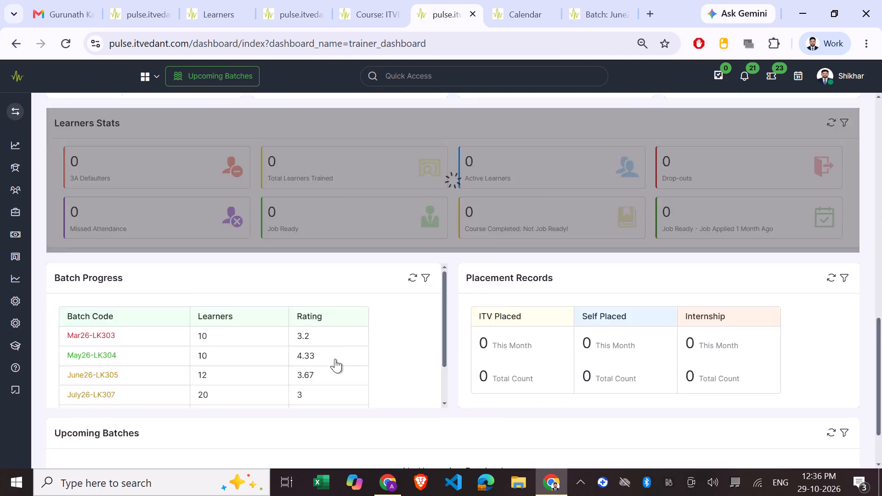
pyautogui.scroll(-11, 335, 359)
pyautogui.scroll(-1, 187, 293)
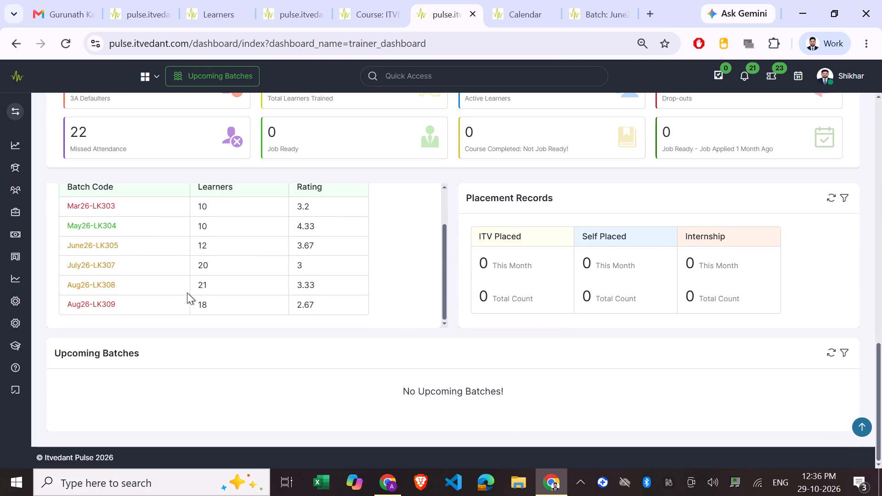
pyautogui.scroll(-1, 187, 293)
pyautogui.hscroll(1, 169, 238)
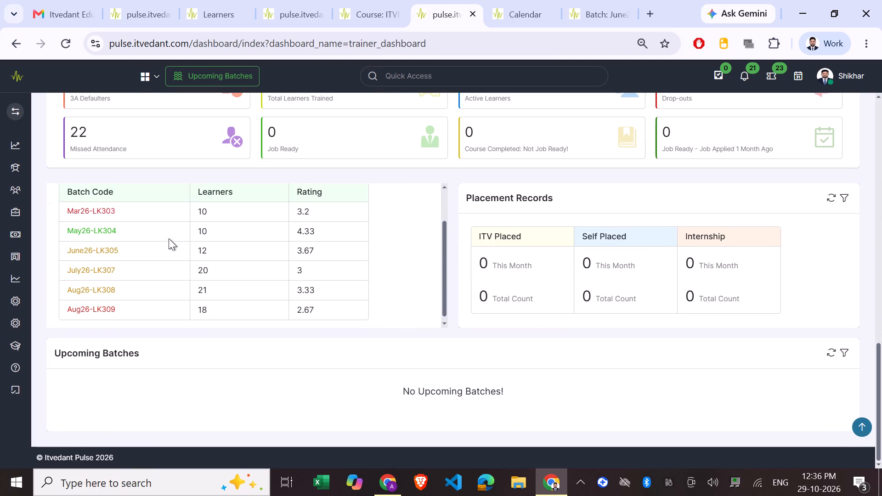
pyautogui.hscroll(1, 169, 238)
pyautogui.scroll(-3, 499, 380)
pyautogui.scroll(2, 499, 380)
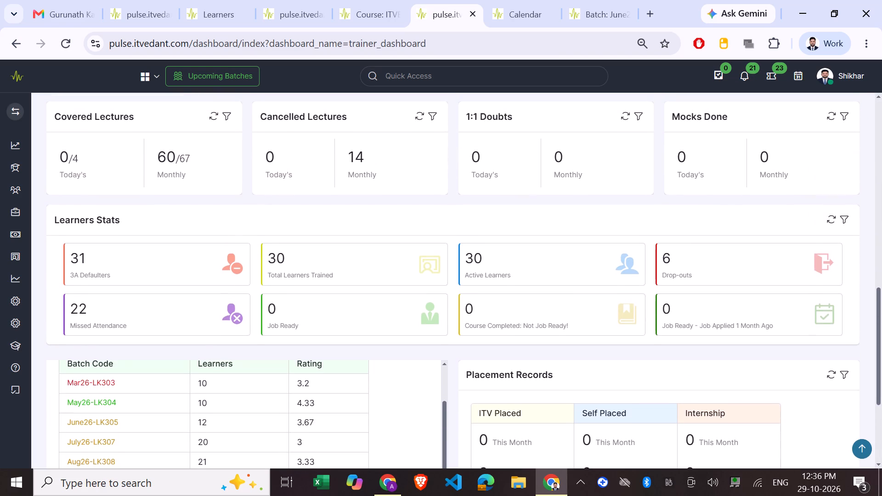
pyautogui.scroll(1, 499, 380)
pyautogui.scroll(1, 712, 274)
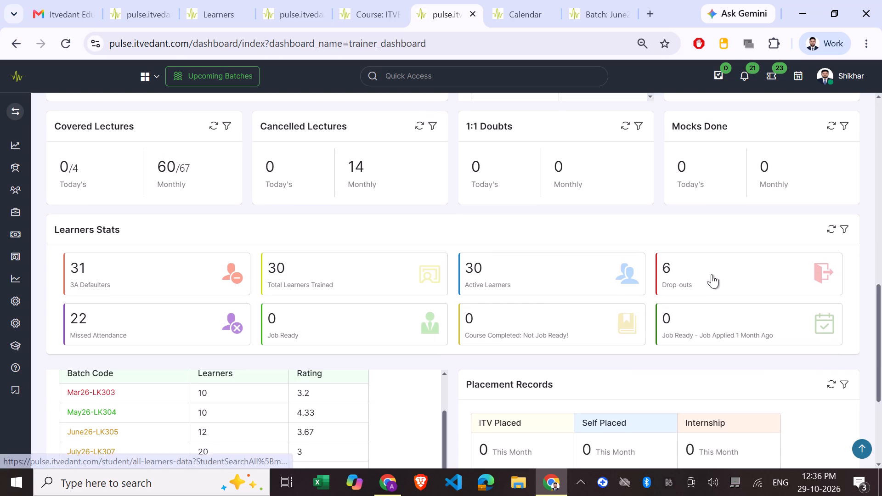
pyautogui.scroll(3, 712, 274)
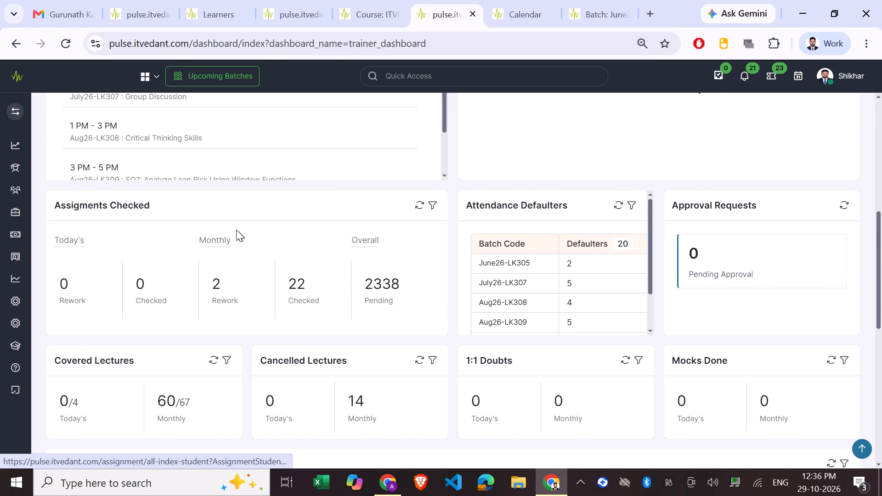
pyautogui.scroll(5, 234, 218)
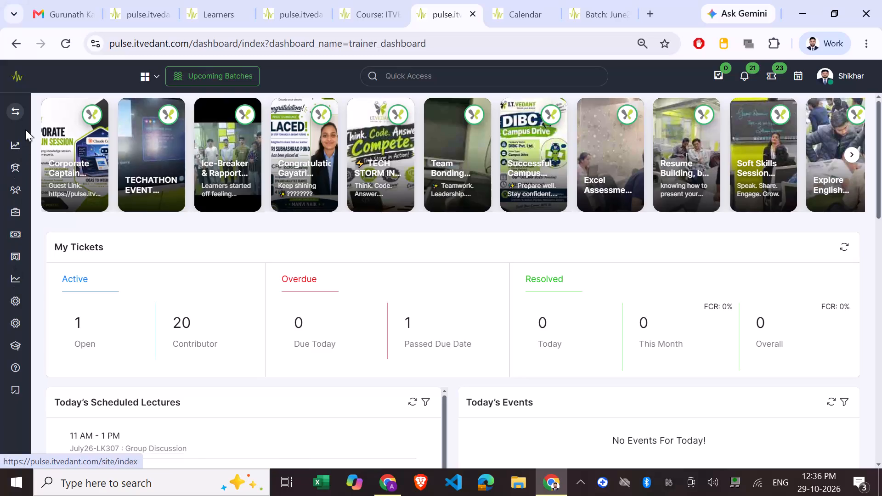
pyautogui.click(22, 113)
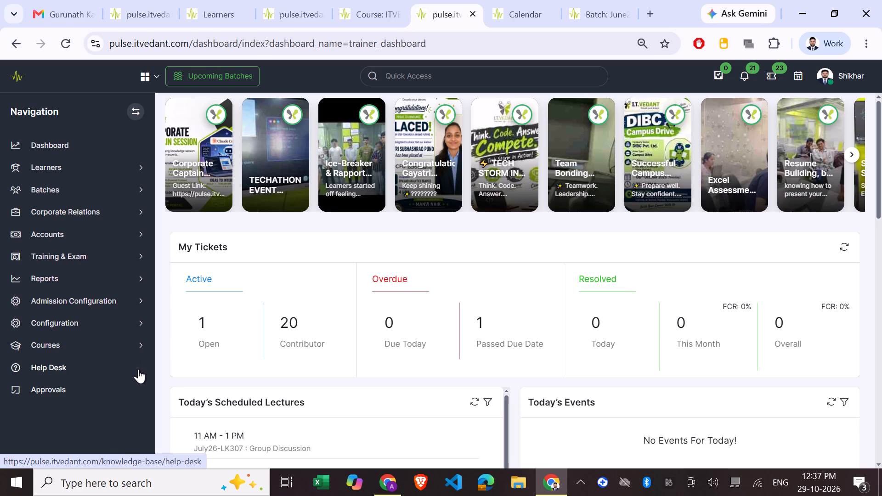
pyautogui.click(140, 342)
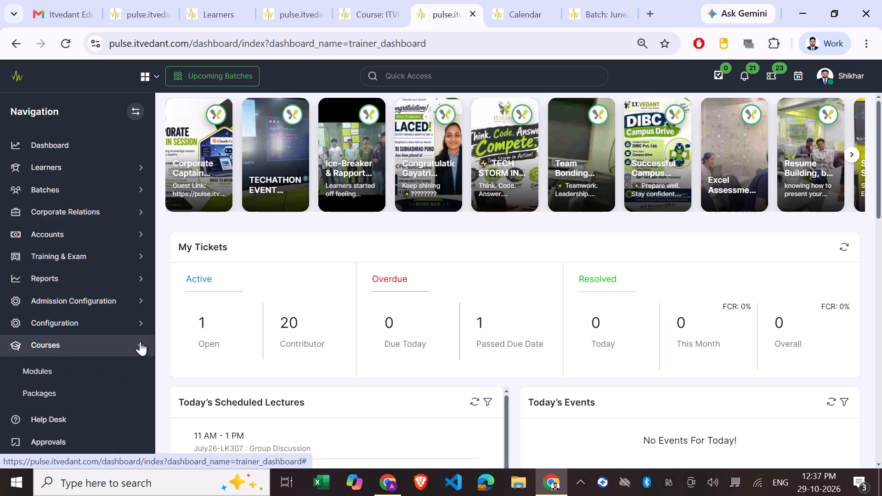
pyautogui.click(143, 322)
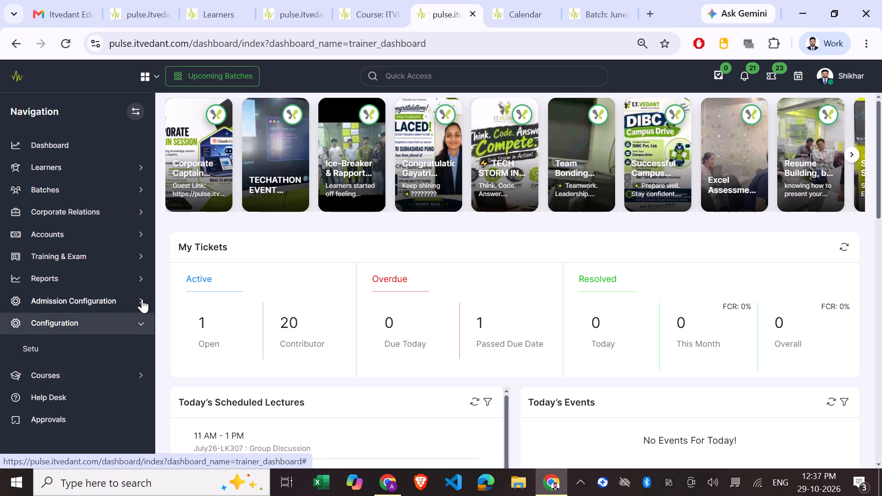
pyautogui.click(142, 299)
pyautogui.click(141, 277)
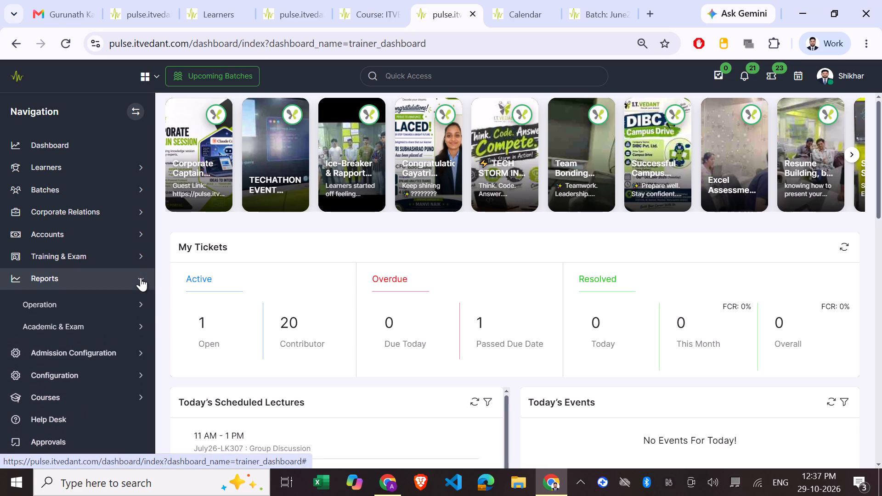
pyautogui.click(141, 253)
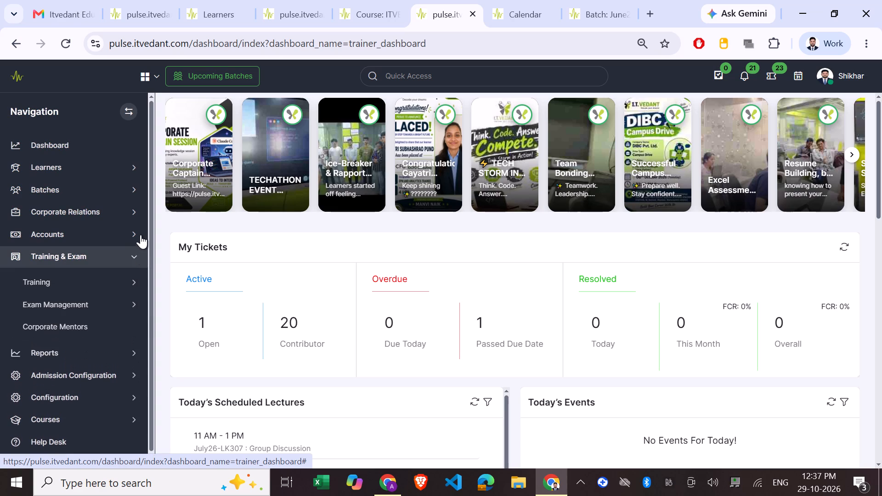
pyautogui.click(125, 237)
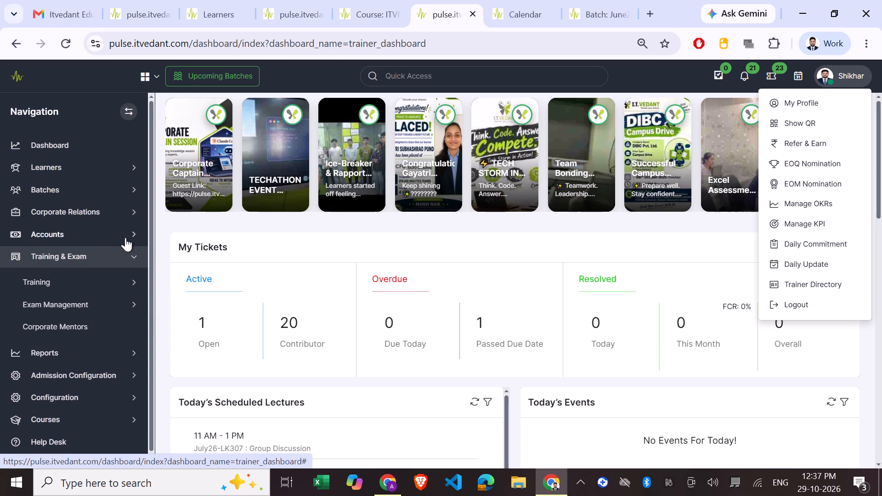
# Go to Manage KPI and open the Oct, 2026 entry, which is awaiting a self score.
pyautogui.moveTo(125, 237); pyautogui.dragTo(809, 249)
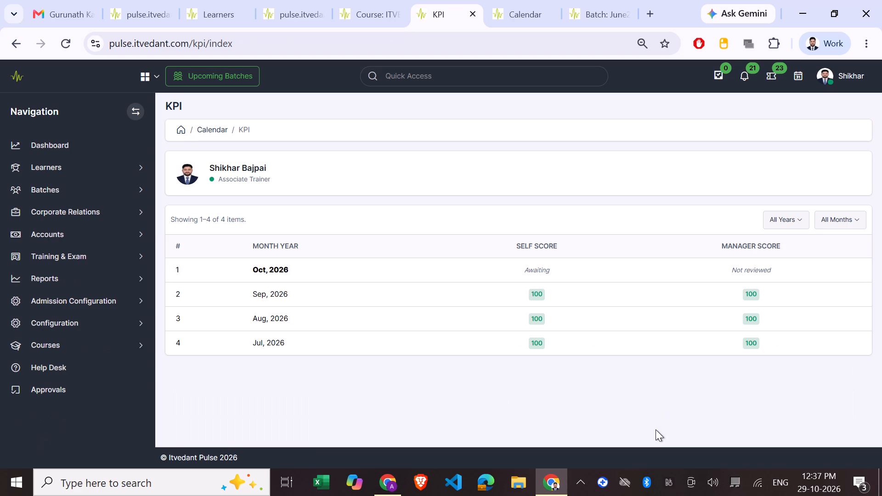
pyautogui.click(535, 268)
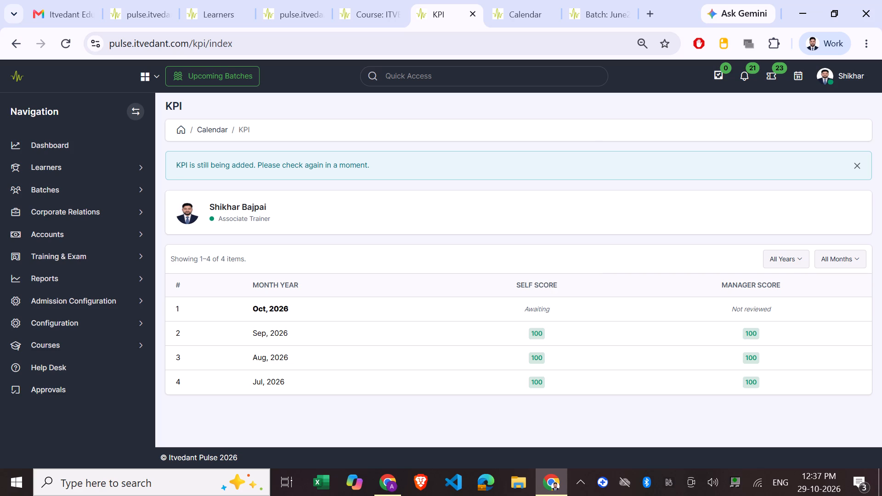
pyautogui.click(532, 312)
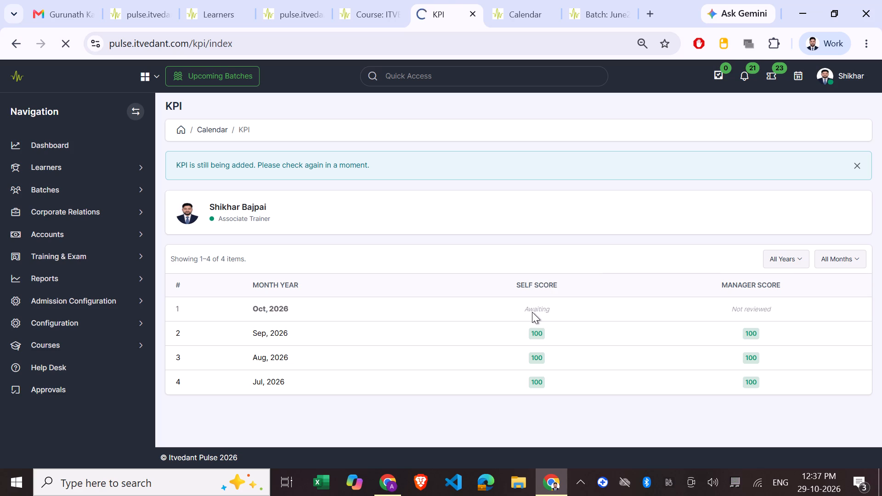
# Examine the October 2026 KPI areas, their descriptions, target criteria and maximum scores.
pyautogui.scroll(-1, 401, 351)
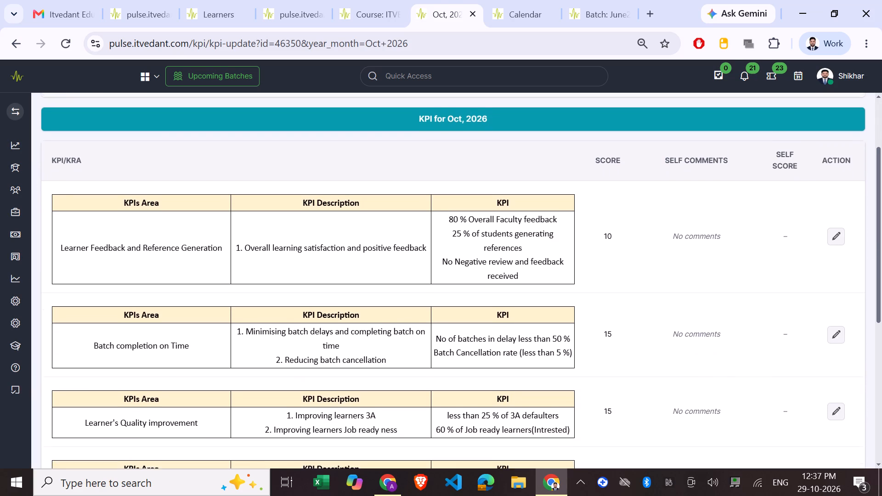
pyautogui.scroll(-3, 401, 351)
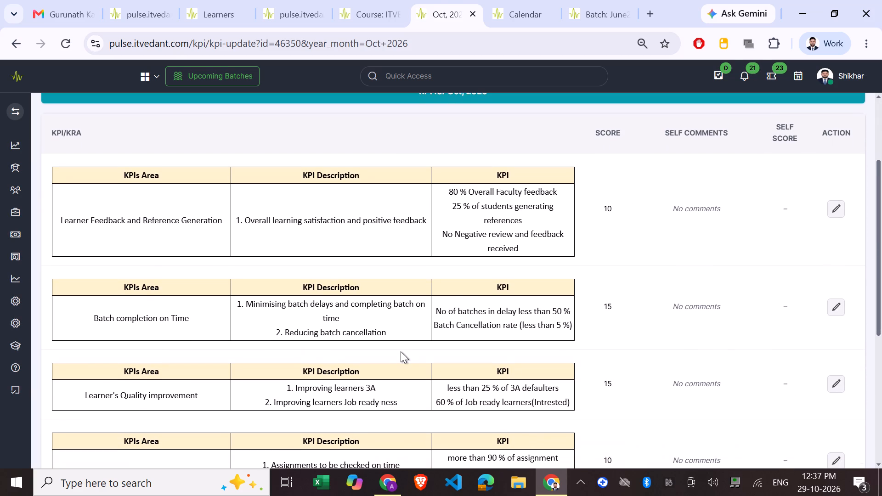
pyautogui.scroll(-1, 401, 351)
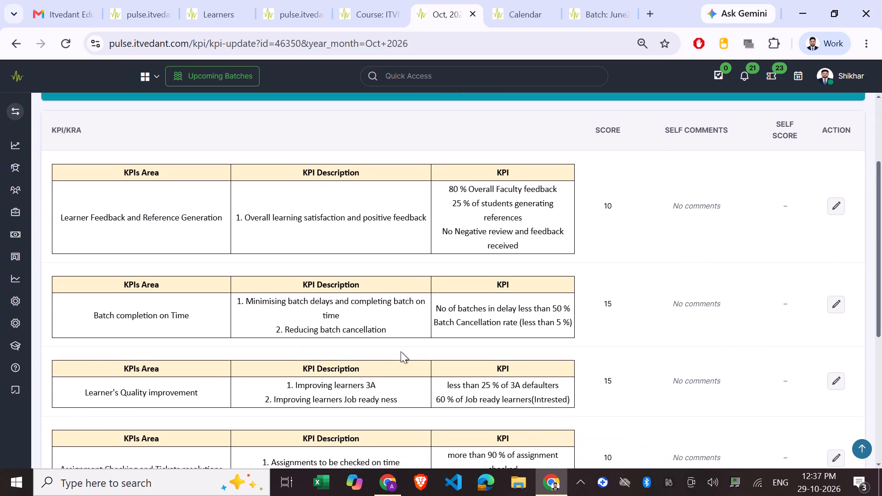
pyautogui.scroll(-5, 401, 351)
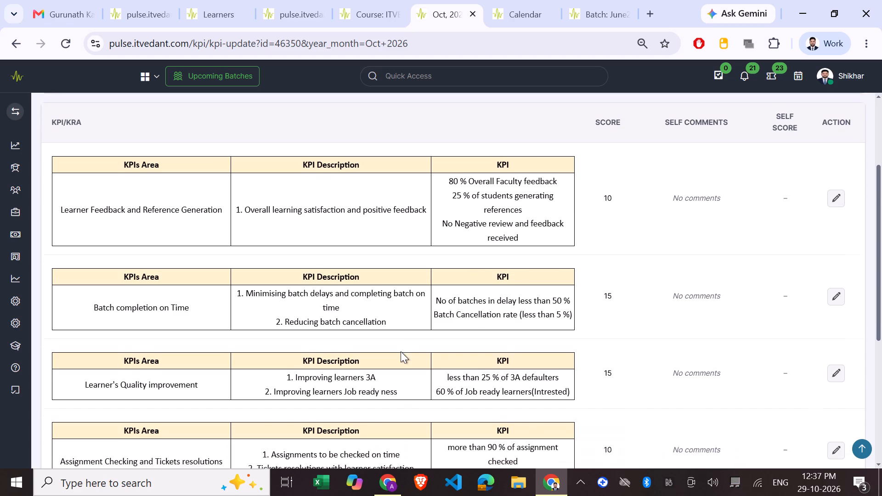
# Review the October 2026 KPI areas and their self comments and self score columns.
pyautogui.scroll(-6, 401, 351)
pyautogui.scroll(4, 401, 351)
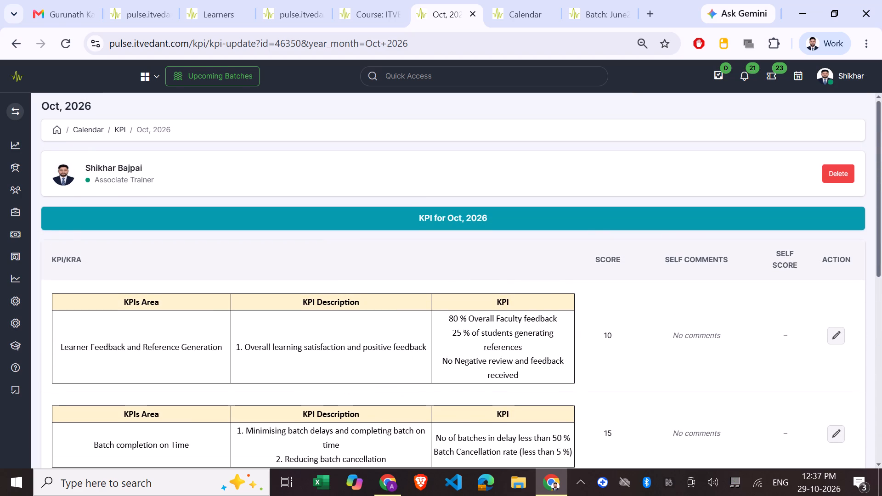
pyautogui.scroll(-3, 401, 351)
pyautogui.scroll(3, 642, 229)
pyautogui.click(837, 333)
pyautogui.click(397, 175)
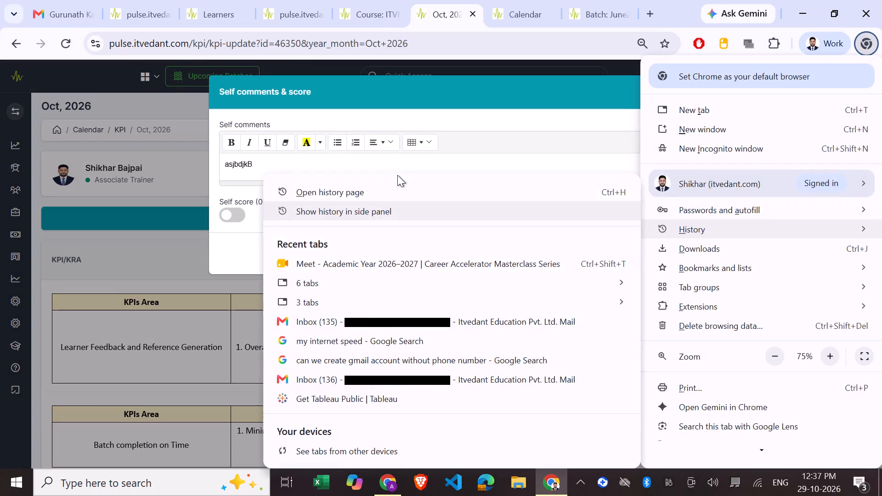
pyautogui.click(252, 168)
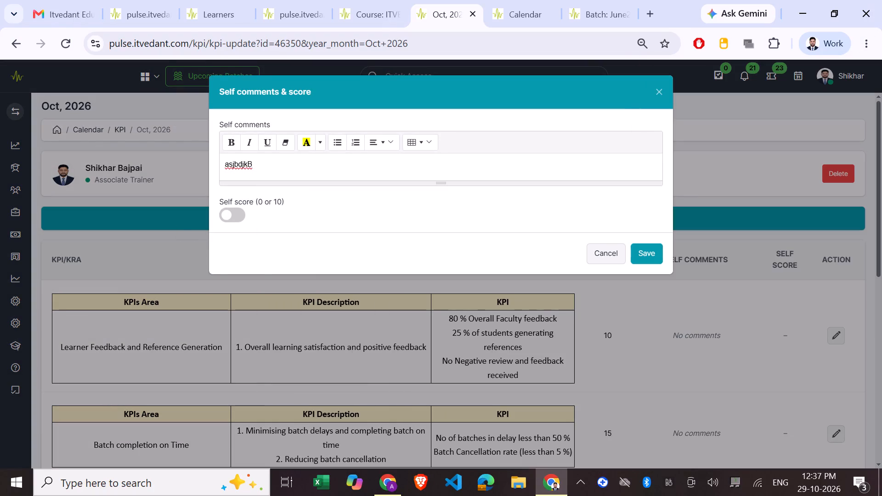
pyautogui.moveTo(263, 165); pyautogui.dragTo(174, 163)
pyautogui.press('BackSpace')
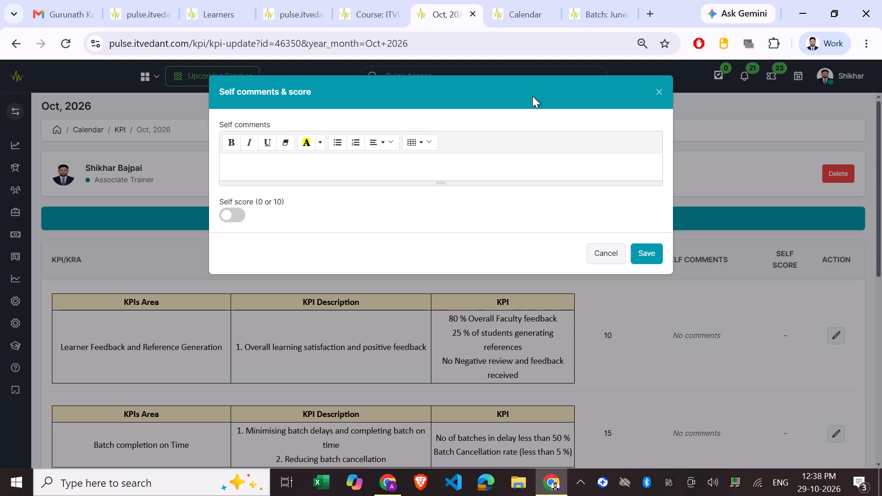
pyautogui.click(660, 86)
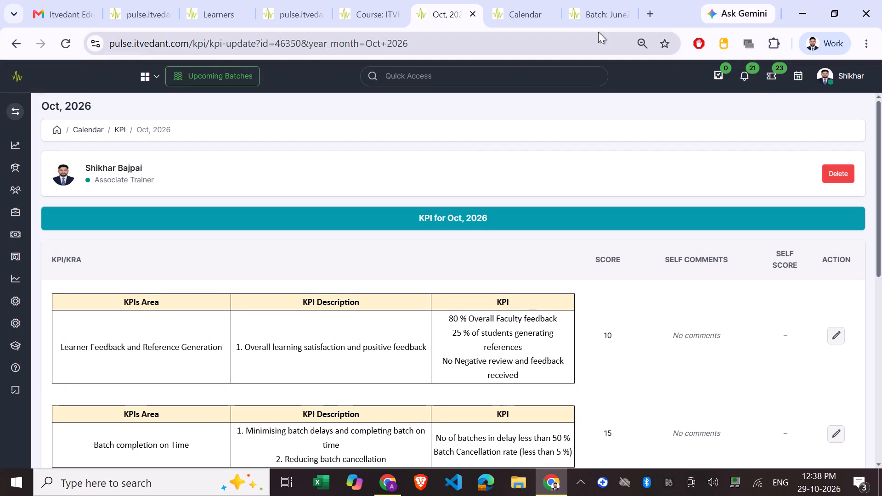
pyautogui.keyDown('ctrl'); pyautogui.click(135, 13); pyautogui.keyUp('ctrl')
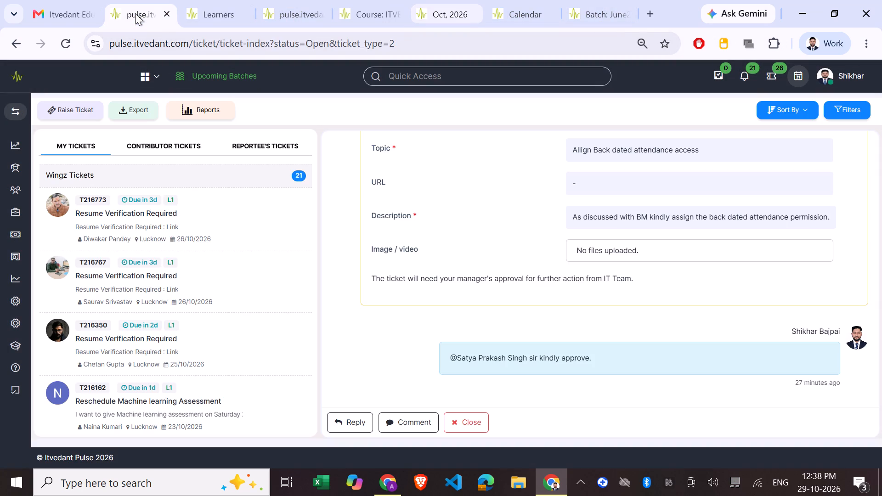
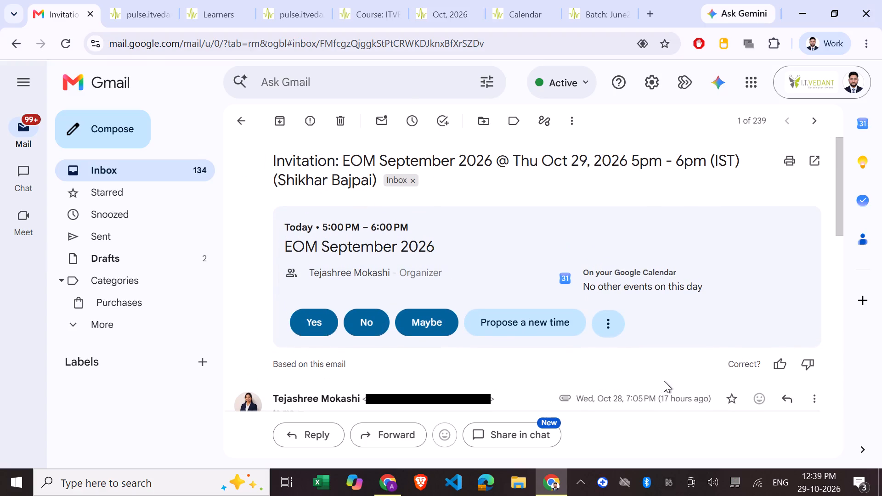
# Read through the EOM September 2026 invitation email, covering the celebration message, meeting time, organizer and guest details.
pyautogui.scroll(-2, 664, 381)
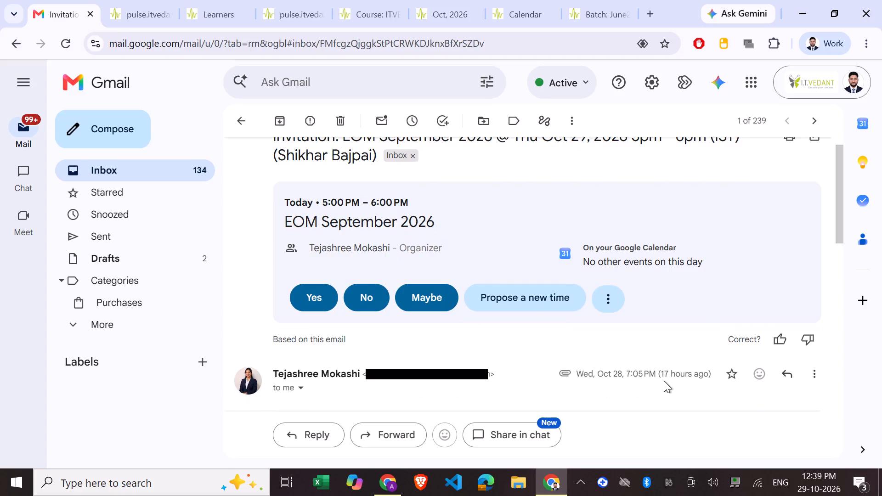
pyautogui.scroll(-2, 664, 381)
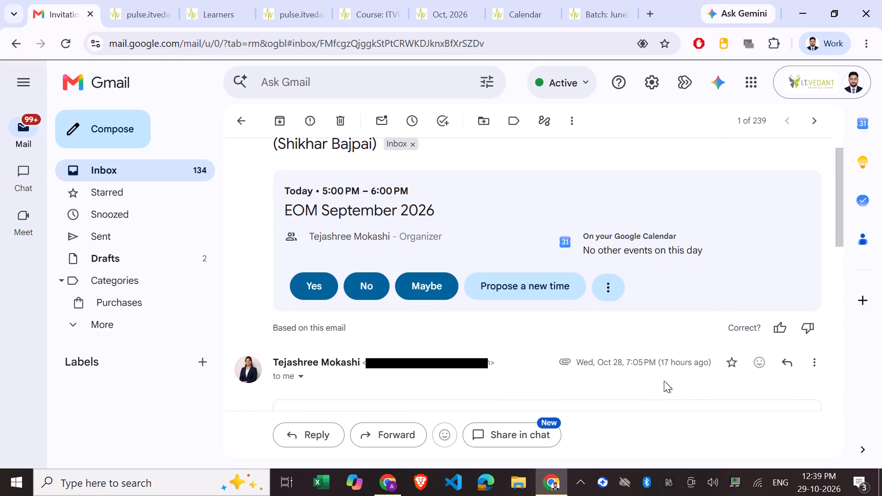
pyautogui.scroll(-2, 664, 381)
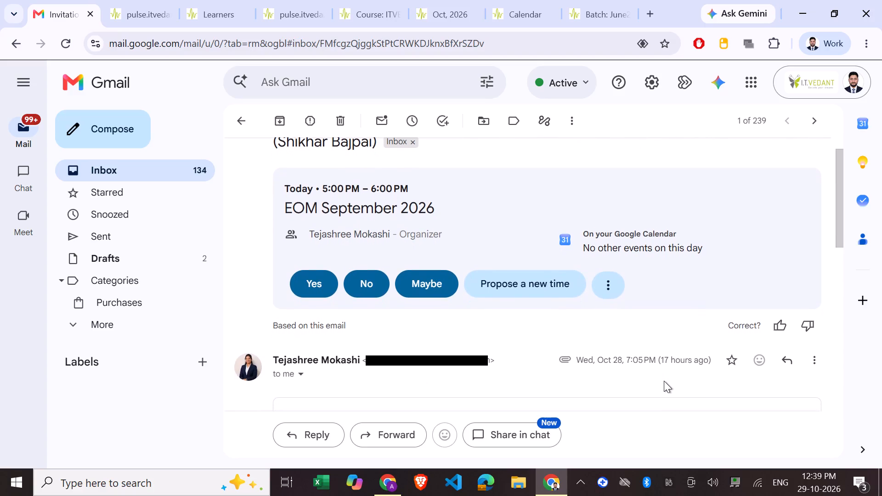
pyautogui.scroll(-2, 664, 381)
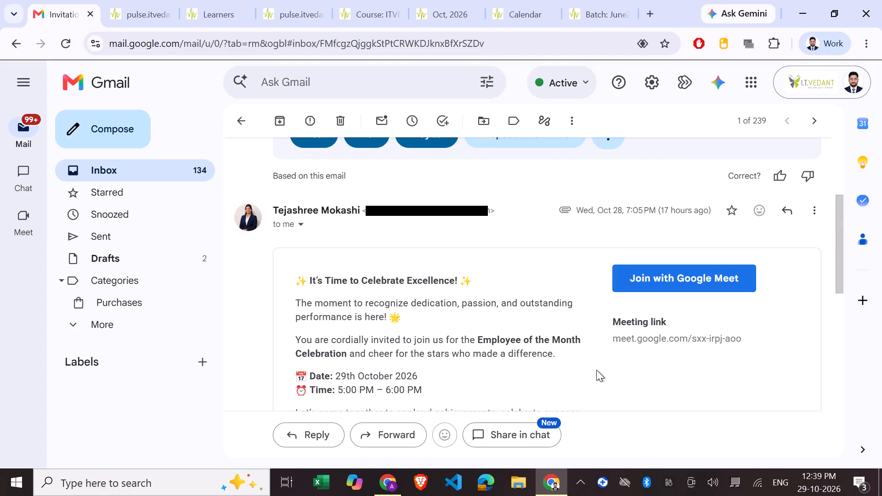
pyautogui.scroll(-1, 596, 370)
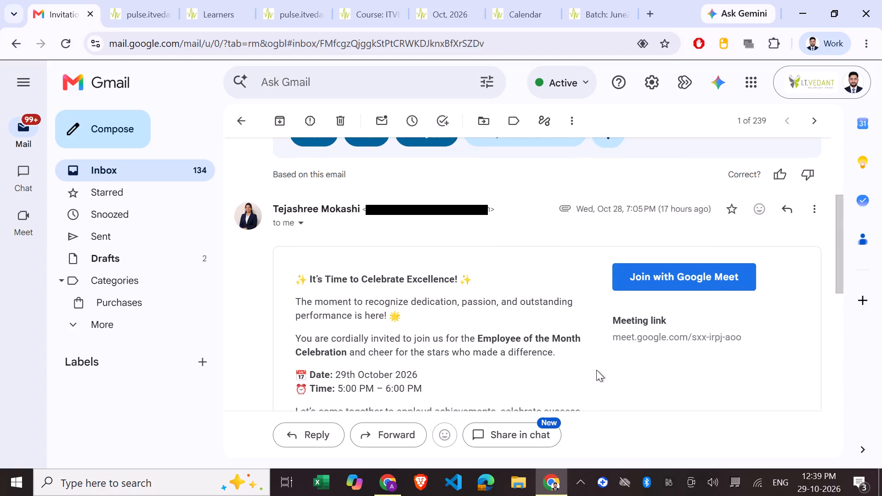
pyautogui.scroll(-3, 596, 370)
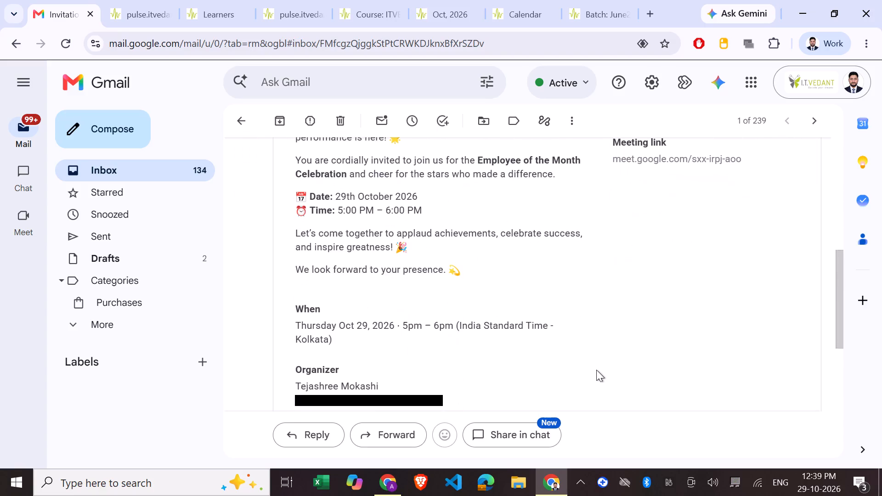
pyautogui.scroll(-2, 596, 370)
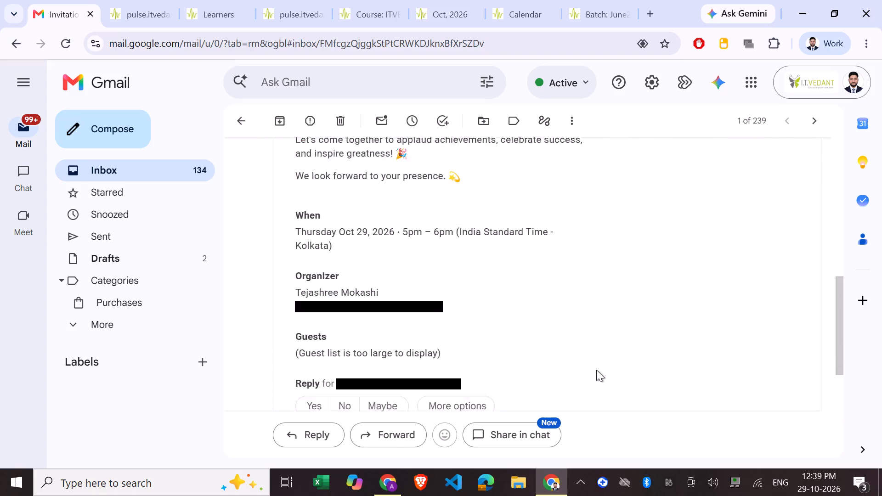
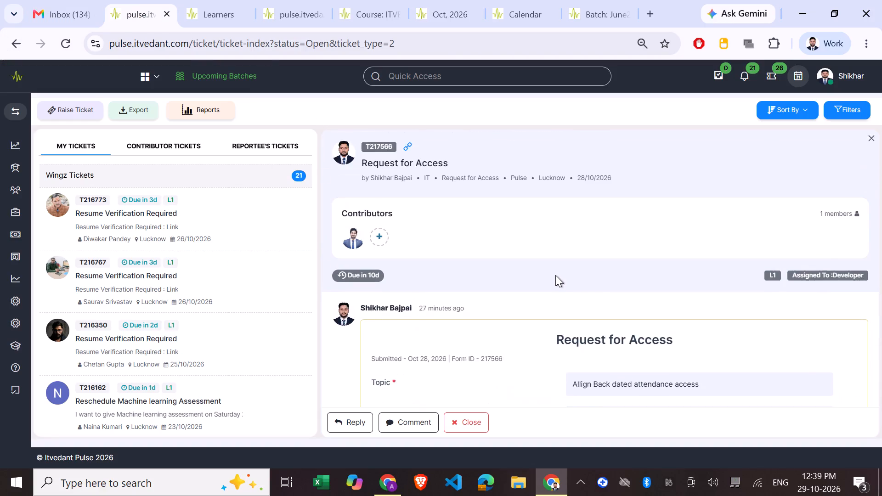
pyautogui.scroll(-4, 555, 275)
pyautogui.scroll(4, 555, 275)
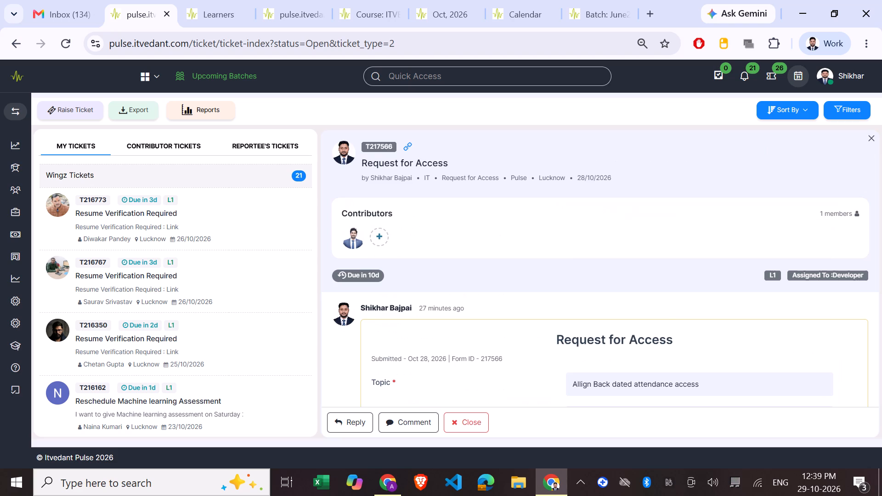
pyautogui.scroll(-6, 564, 312)
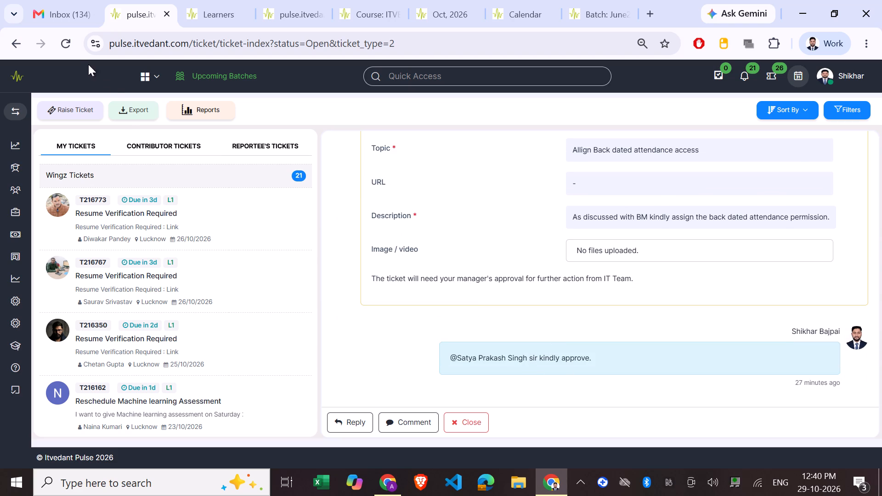
pyautogui.click(63, 43)
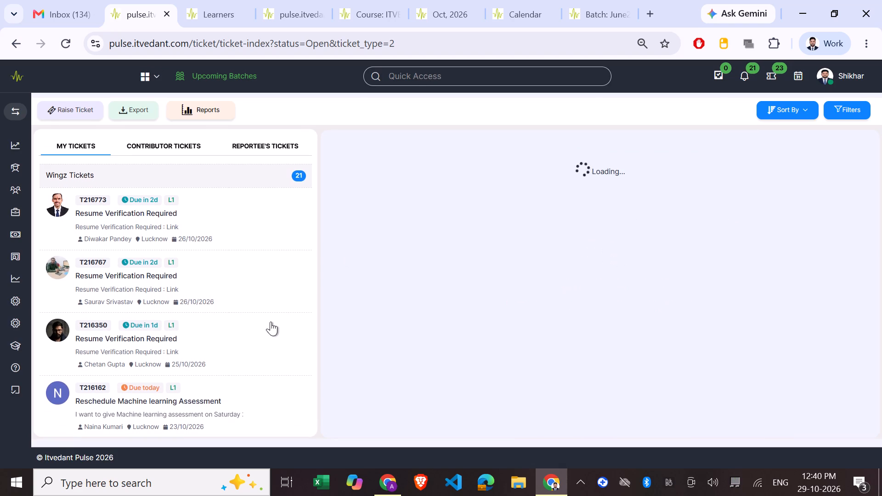
pyautogui.click(244, 210)
pyautogui.scroll(-7, 572, 286)
pyautogui.scroll(-1, 587, 383)
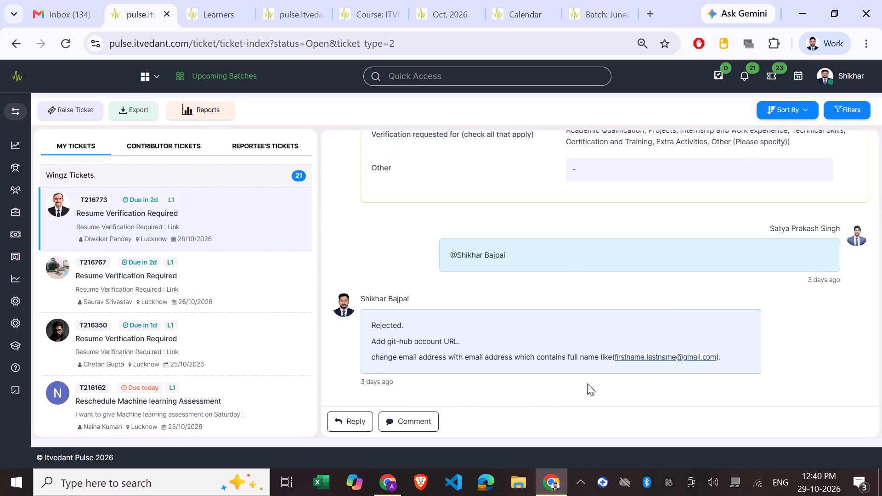
pyautogui.scroll(-1, 587, 383)
pyautogui.click(244, 280)
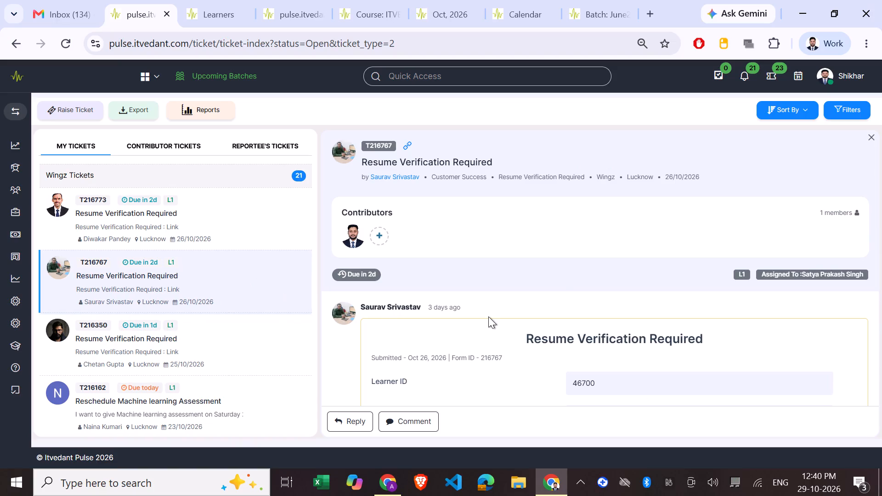
pyautogui.scroll(-6, 488, 316)
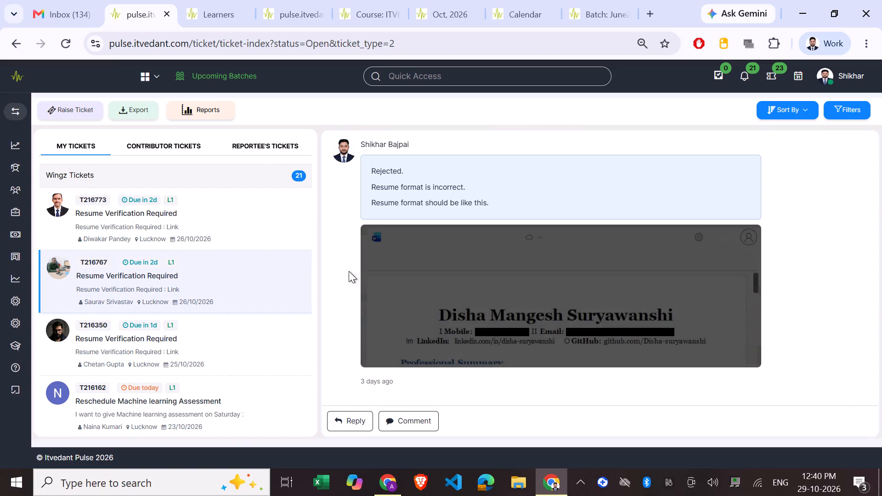
pyautogui.scroll(-2, 330, 255)
pyautogui.click(174, 345)
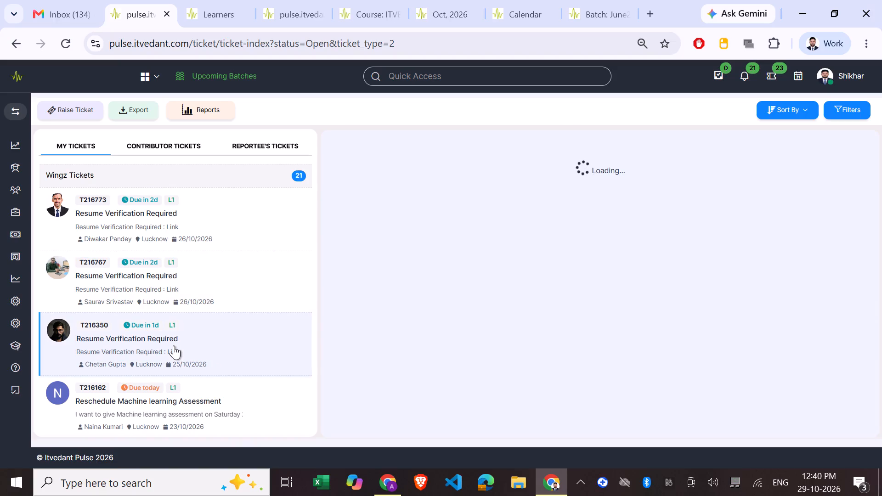
pyautogui.scroll(-5, 373, 345)
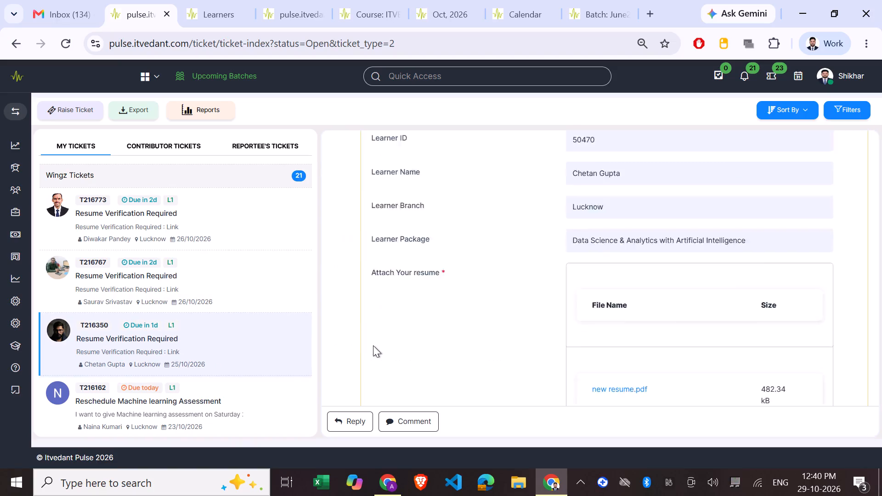
pyautogui.scroll(-2, 218, 366)
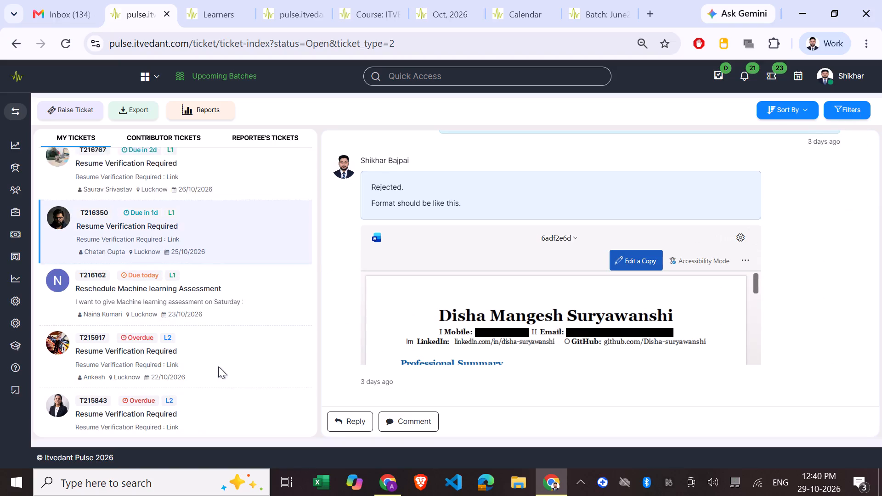
pyautogui.scroll(-1, 218, 366)
pyautogui.click(235, 281)
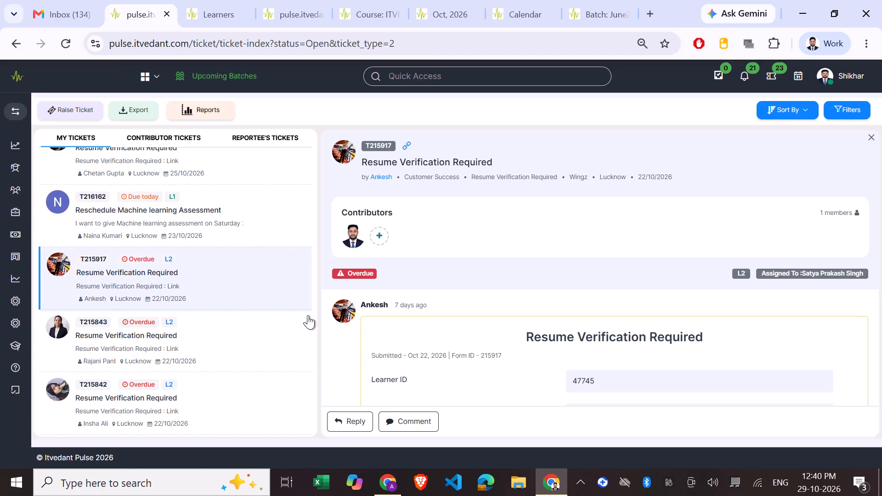
pyautogui.scroll(-8, 358, 345)
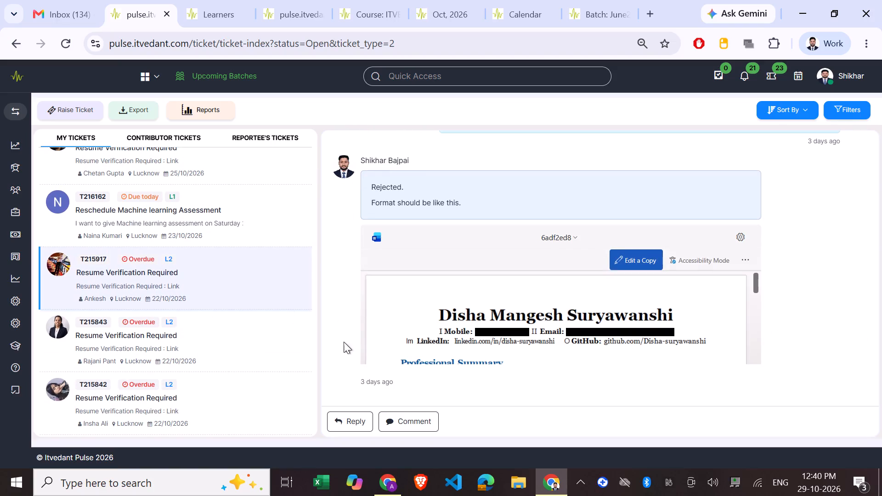
pyautogui.scroll(-3, 175, 344)
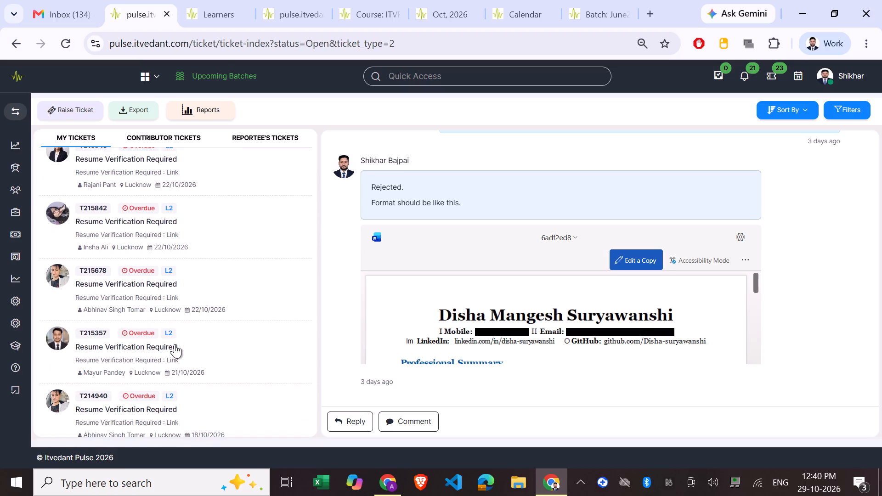
pyautogui.scroll(-1, 175, 344)
pyautogui.scroll(-1, 232, 343)
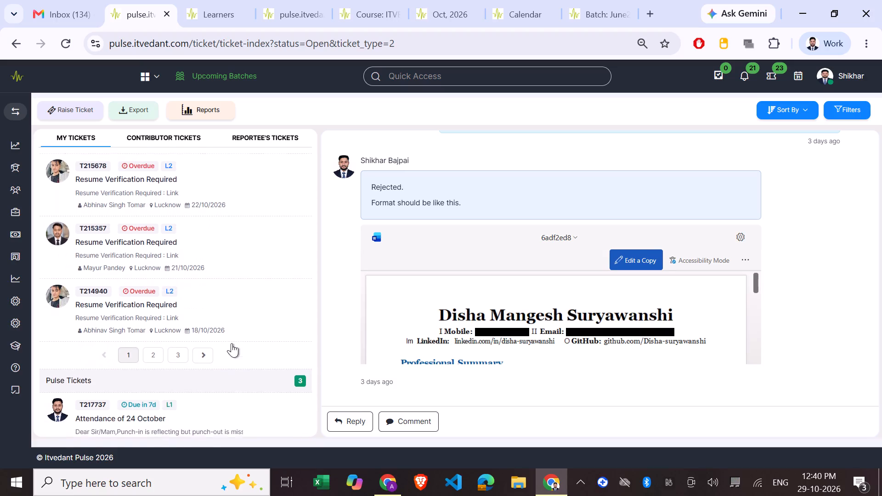
pyautogui.click(234, 237)
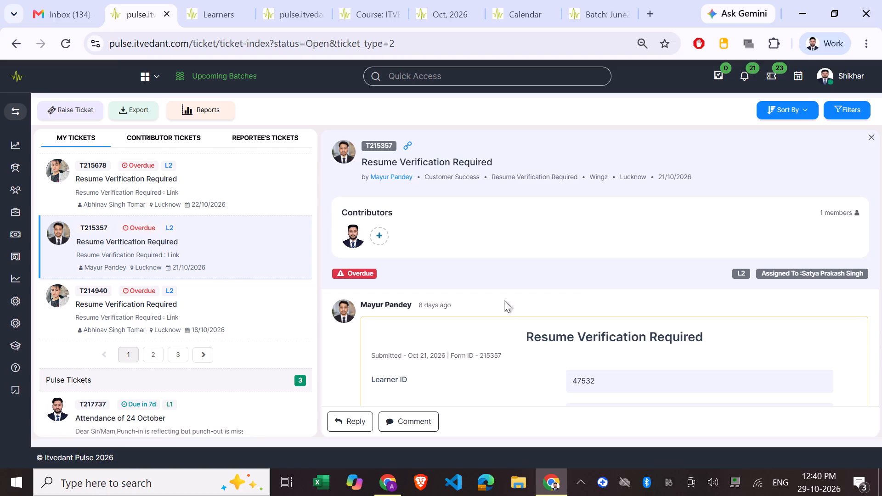
pyautogui.scroll(-8, 561, 296)
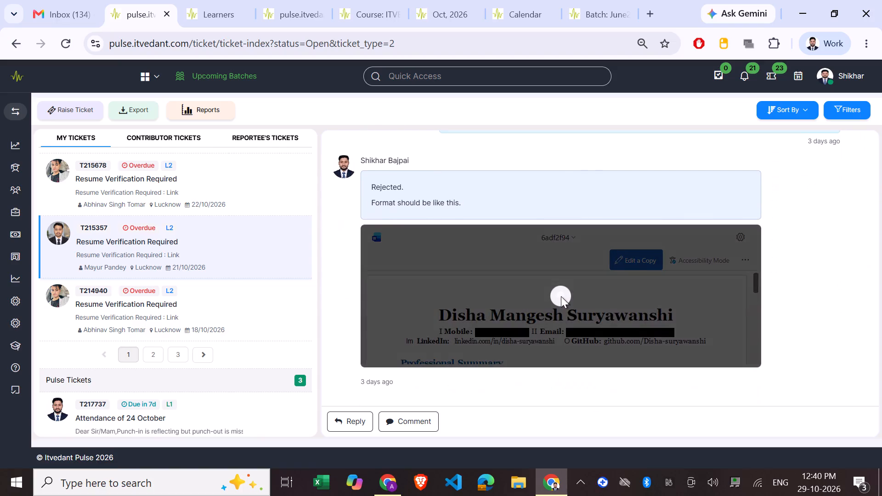
pyautogui.scroll(-1, 561, 296)
pyautogui.scroll(-1, 347, 279)
pyautogui.scroll(1, 347, 279)
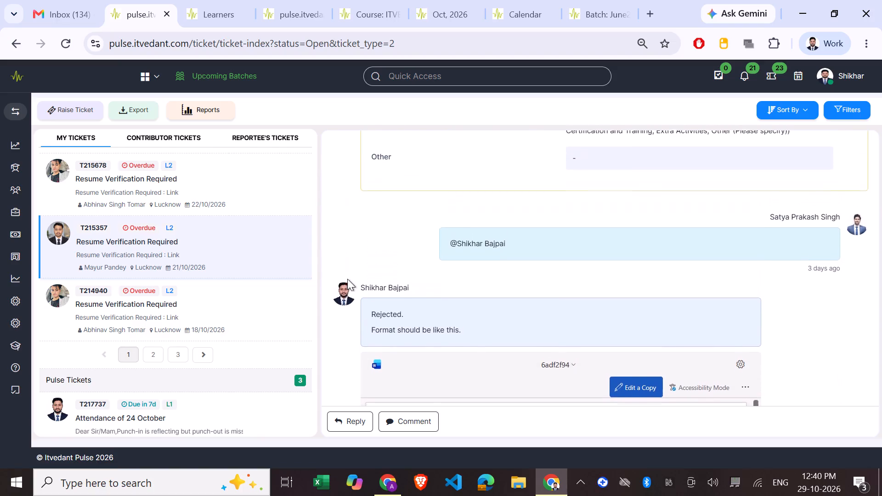
pyautogui.scroll(-5, 347, 279)
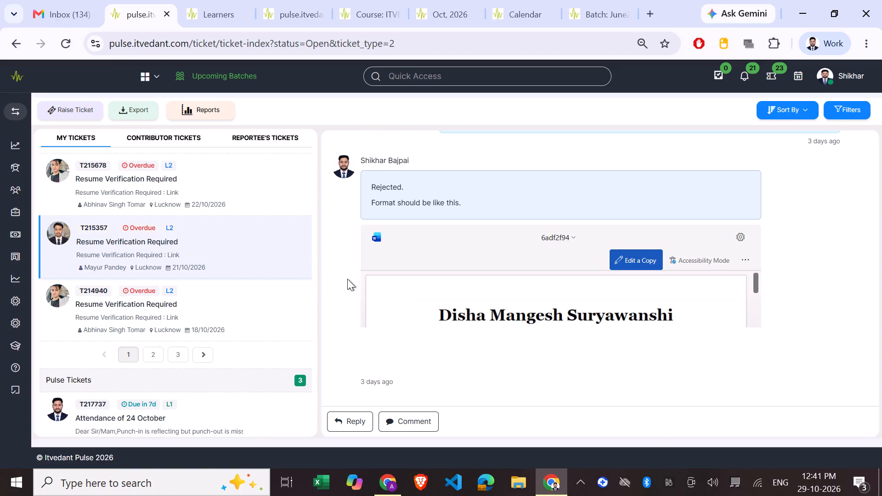
# Try to open Pulse ticket T217737, Attendance of 24 October, and close the tickets page.
pyautogui.scroll(-2, 205, 321)
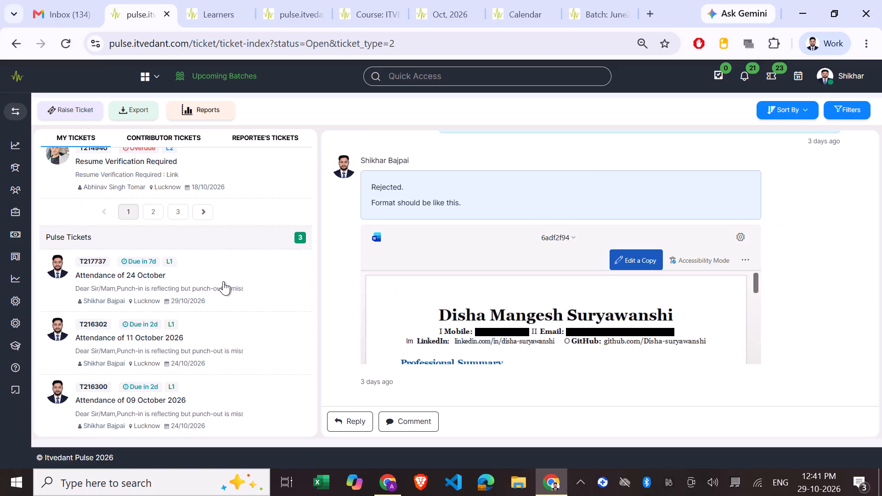
pyautogui.click(223, 281)
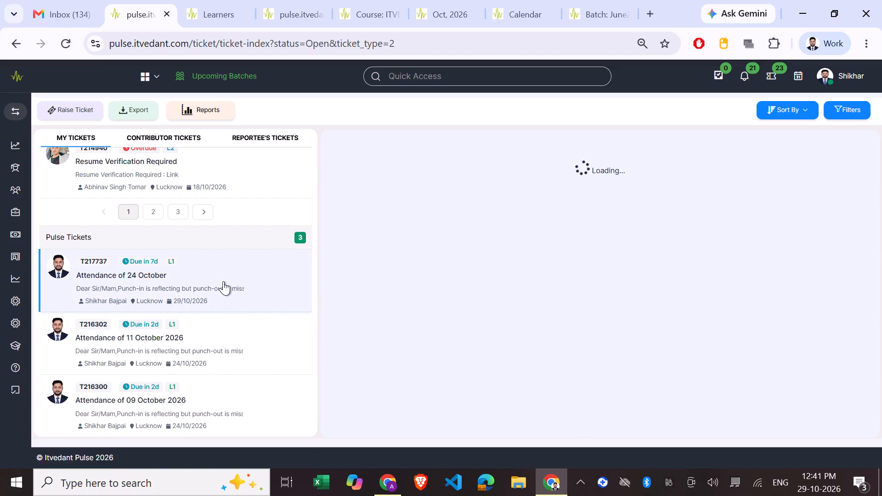
pyautogui.scroll(-1, 186, 299)
pyautogui.click(163, 13)
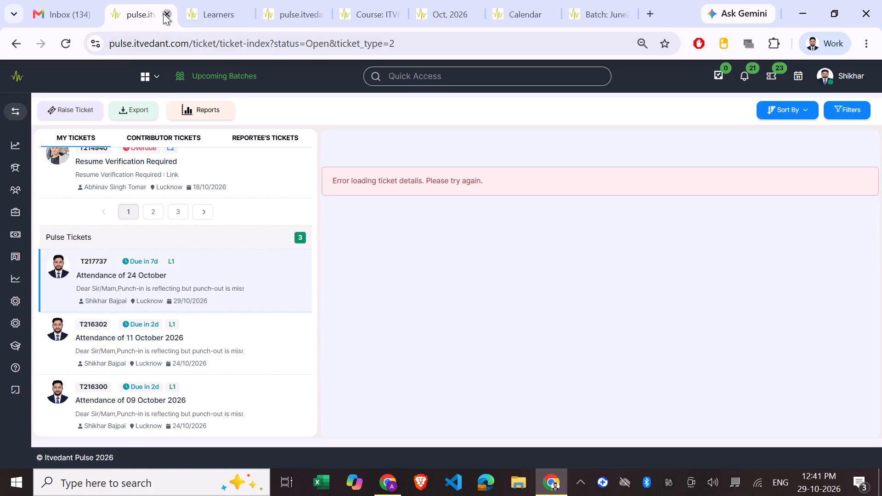
# Look through the Aug26-LK309 learners list, checking each learner's status, mentor, branch and package.
pyautogui.scroll(-3, 508, 292)
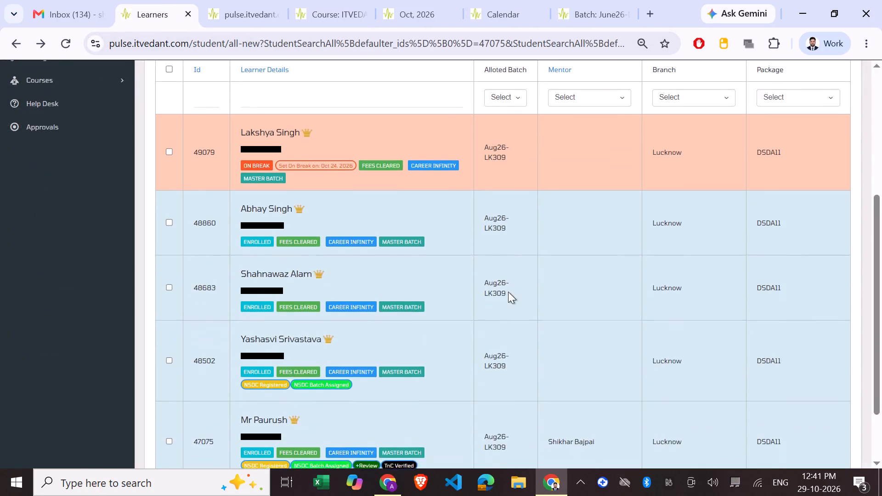
pyautogui.scroll(-2, 508, 292)
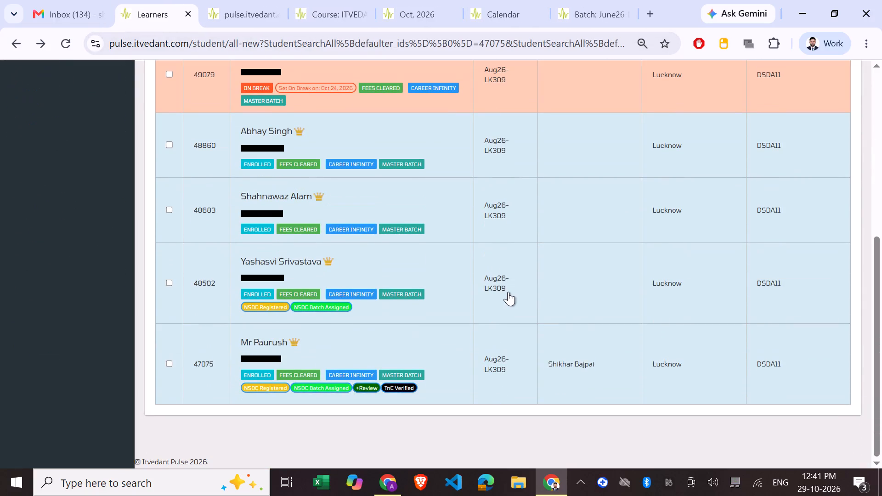
pyautogui.scroll(1, 508, 292)
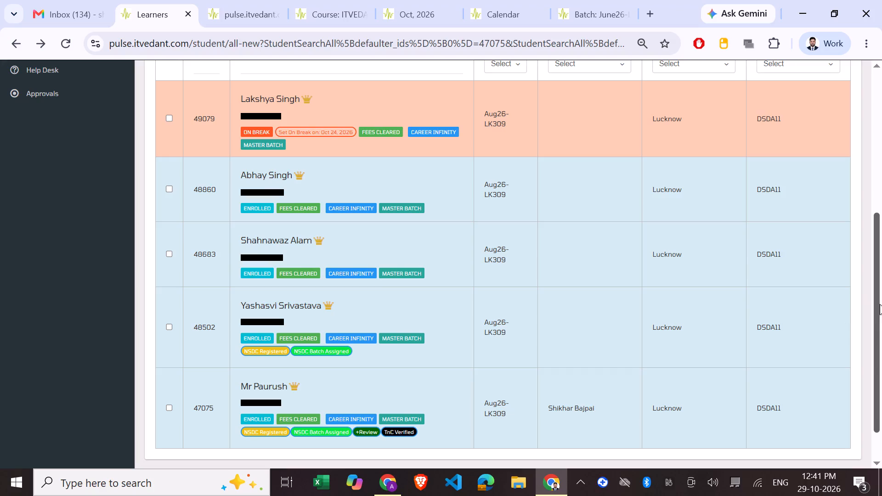
pyautogui.scroll(2, 880, 304)
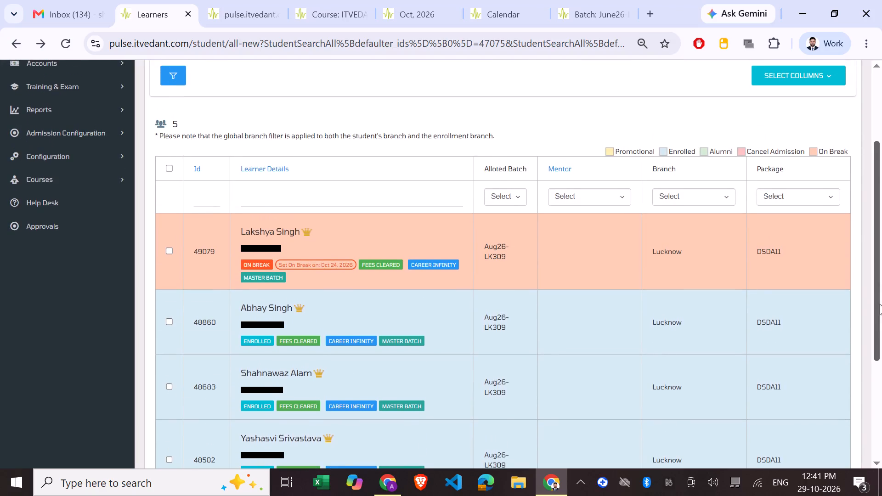
pyautogui.scroll(-2, 880, 304)
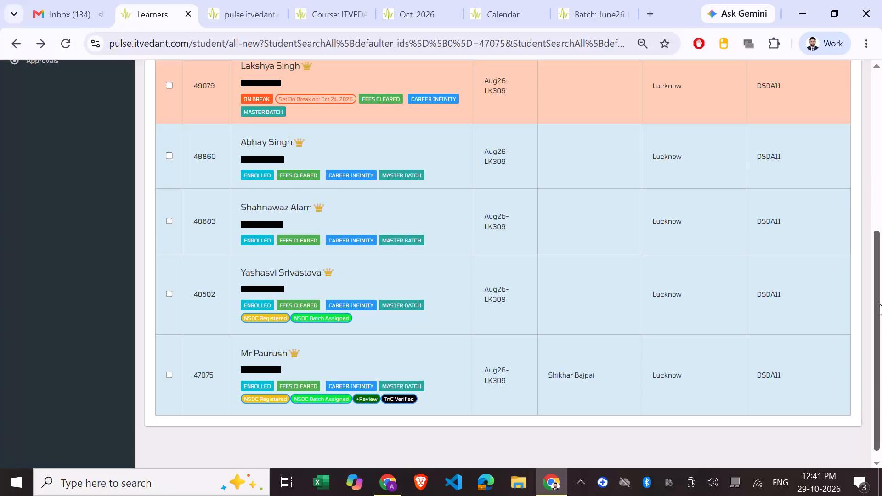
pyautogui.scroll(2, 880, 304)
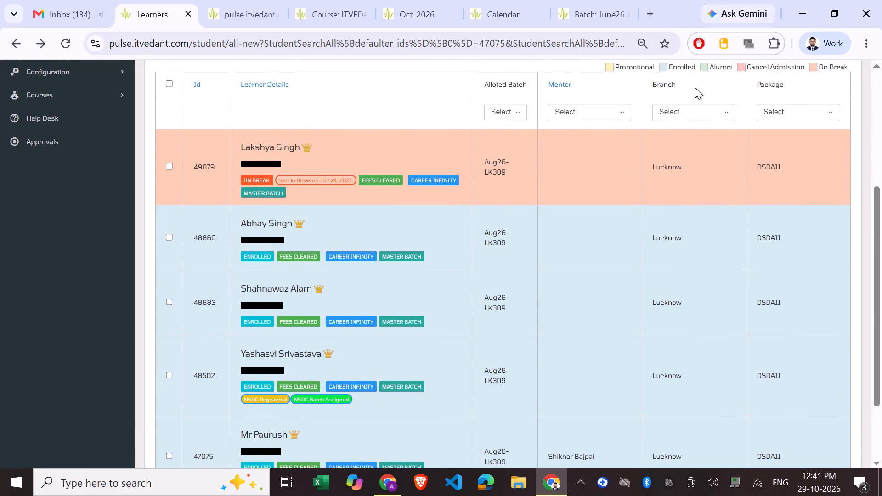
pyautogui.scroll(6, 637, 90)
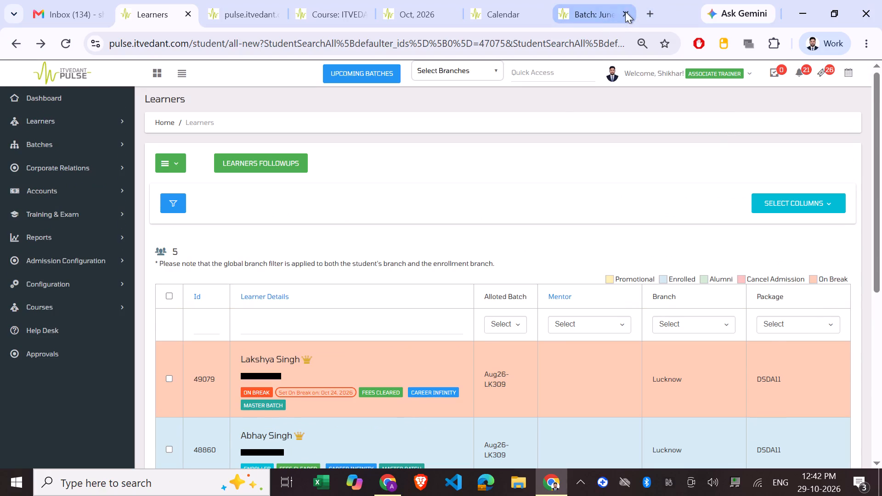
# Close the Batch, Calendar, Oct 2026, ITVEDANT Launchpad course and extra dashboard pages, keeping only the inbox and Learners open.
pyautogui.click(625, 11)
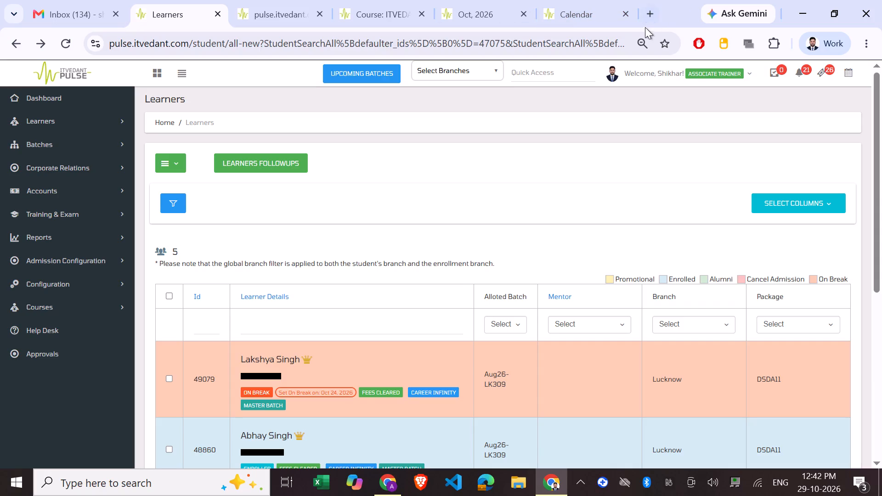
pyautogui.click(622, 15)
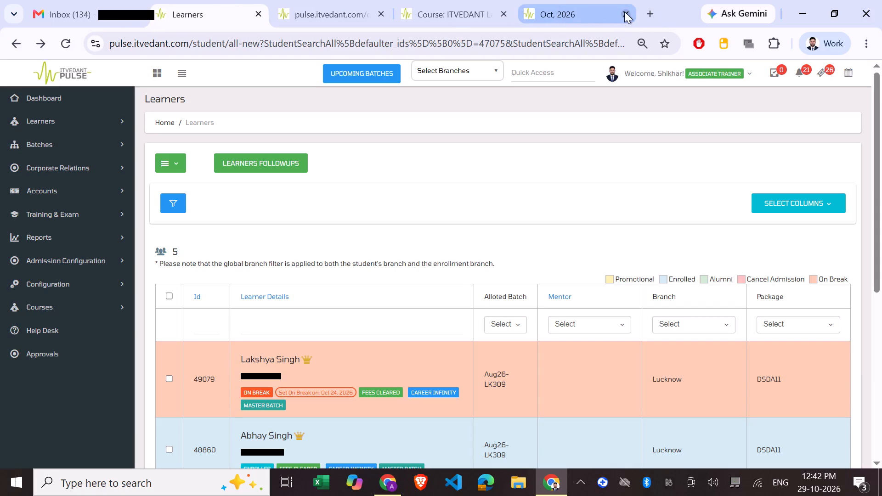
pyautogui.click(624, 11)
pyautogui.click(624, 7)
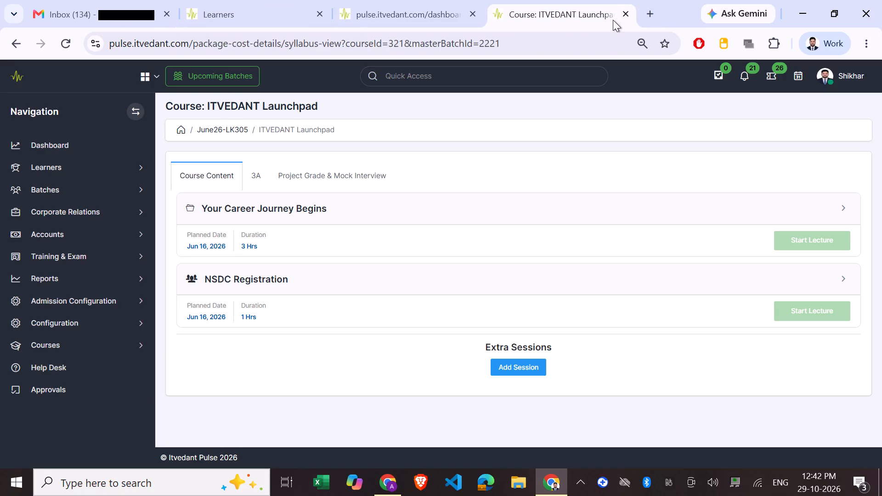
pyautogui.click(622, 14)
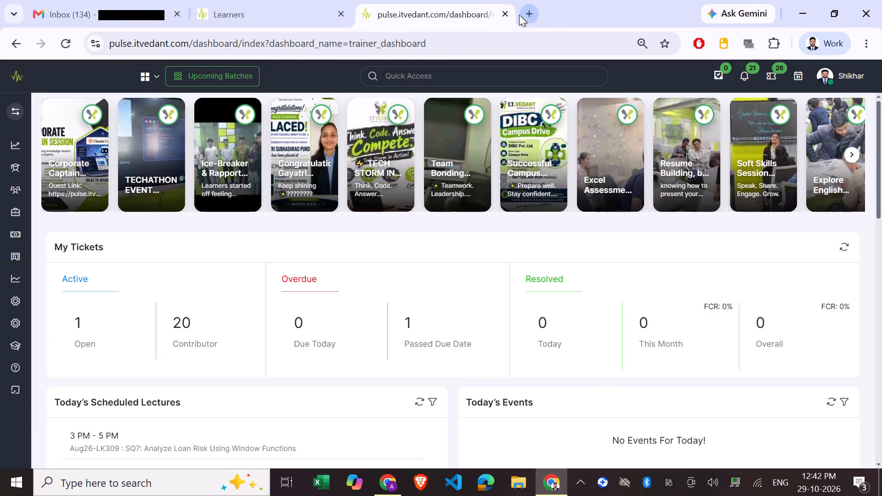
pyautogui.click(503, 13)
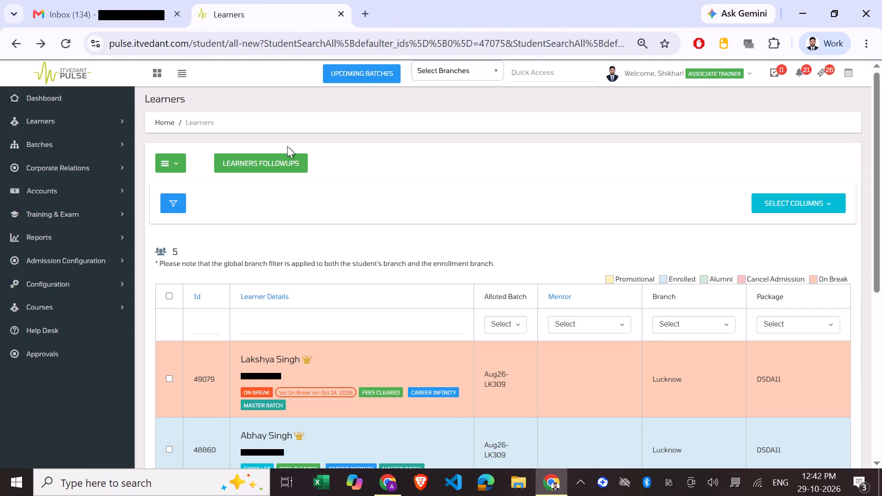
# Open the trainer dashboard and check today's scheduled lectures, assignments checked and attendance defaulters.
pyautogui.click(48, 102)
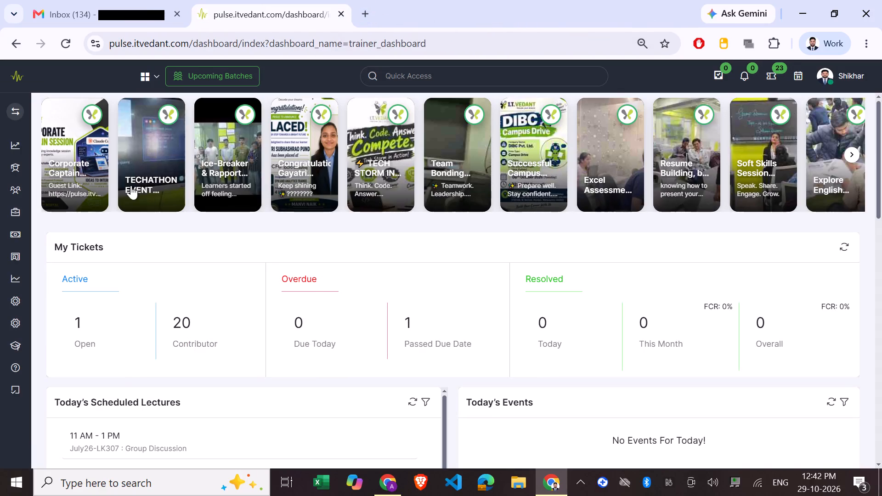
pyautogui.scroll(-3, 329, 302)
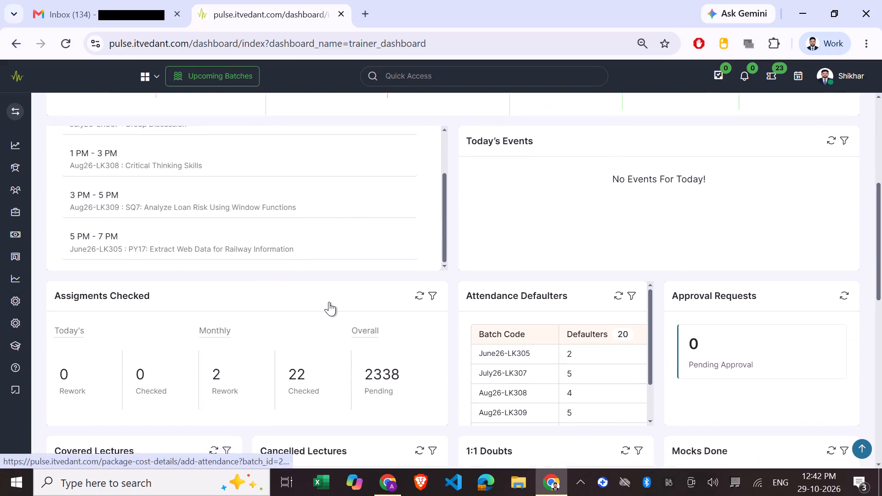
# Review the dashboard's batch ratings and placement records, and open batch June26-LK305 from the ratings table.
pyautogui.scroll(-4, 329, 302)
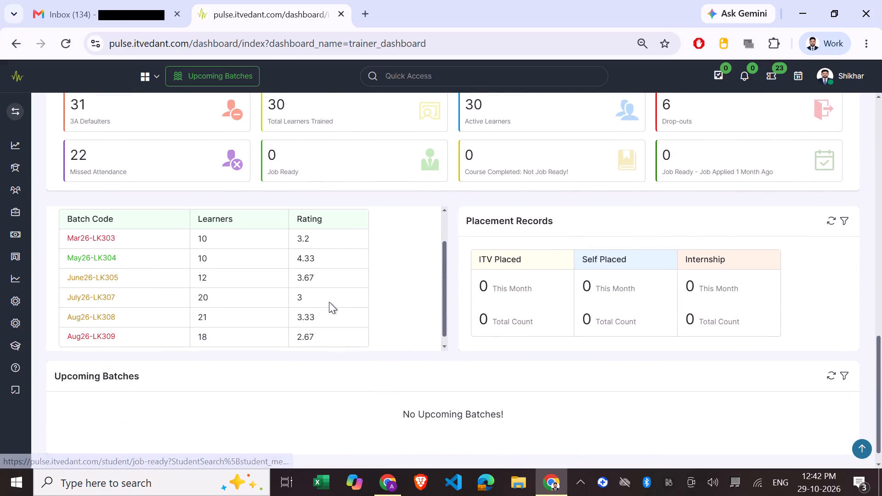
pyautogui.scroll(-2, 218, 290)
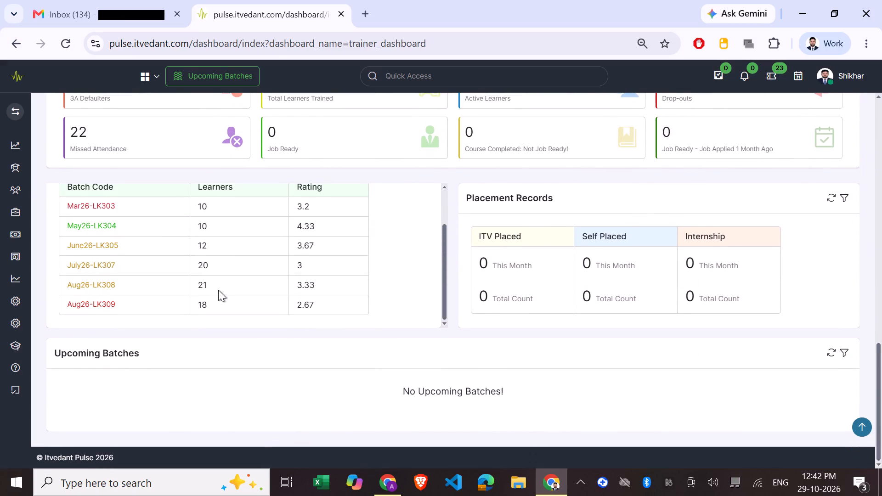
pyautogui.scroll(-2, 218, 290)
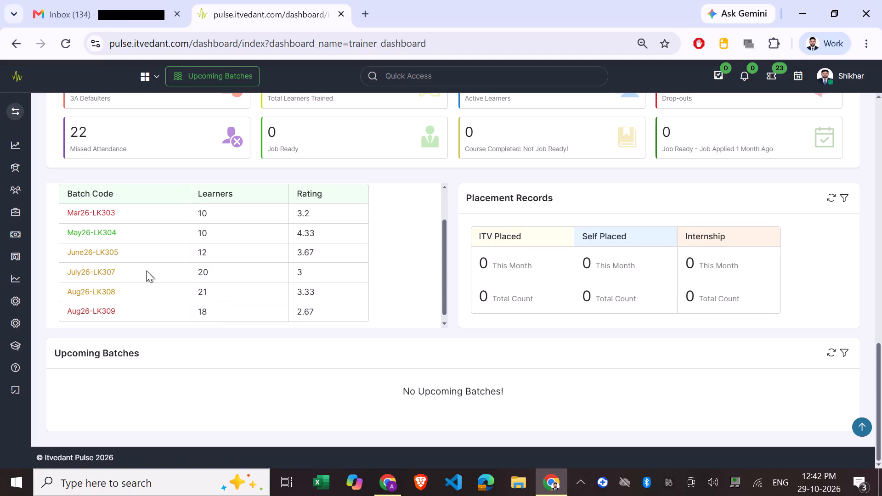
pyautogui.click(106, 253)
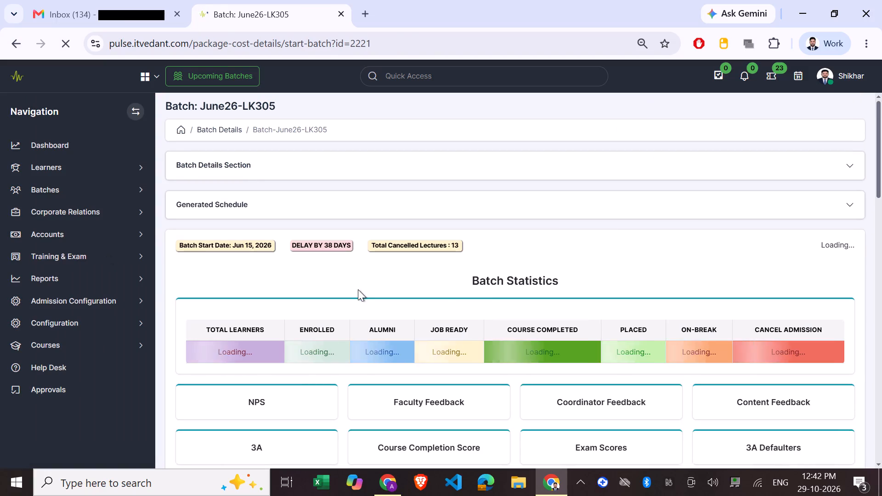
# Check June26-LK305's essential modules and open its 3A progress to review each learner's attendance, self learning, assessment and total weightage.
pyautogui.scroll(-3, 484, 293)
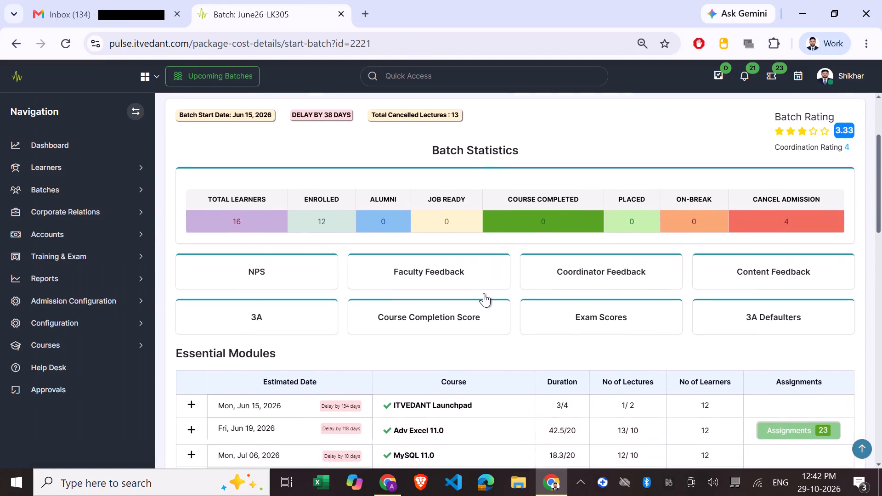
pyautogui.scroll(-2, 484, 293)
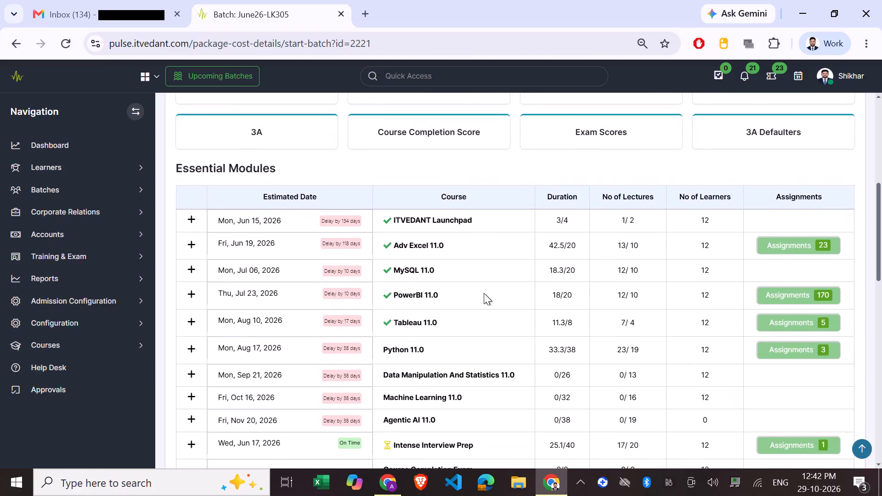
pyautogui.scroll(-1, 484, 293)
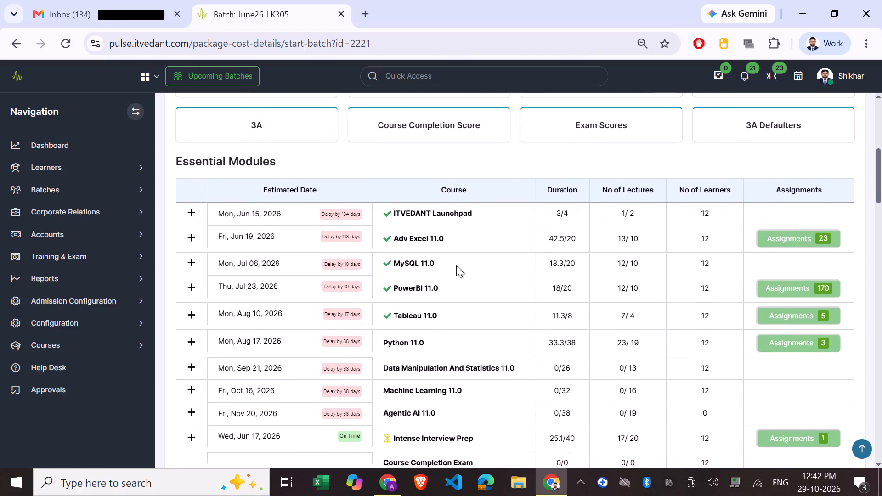
pyautogui.scroll(2, 461, 267)
pyautogui.click(275, 355)
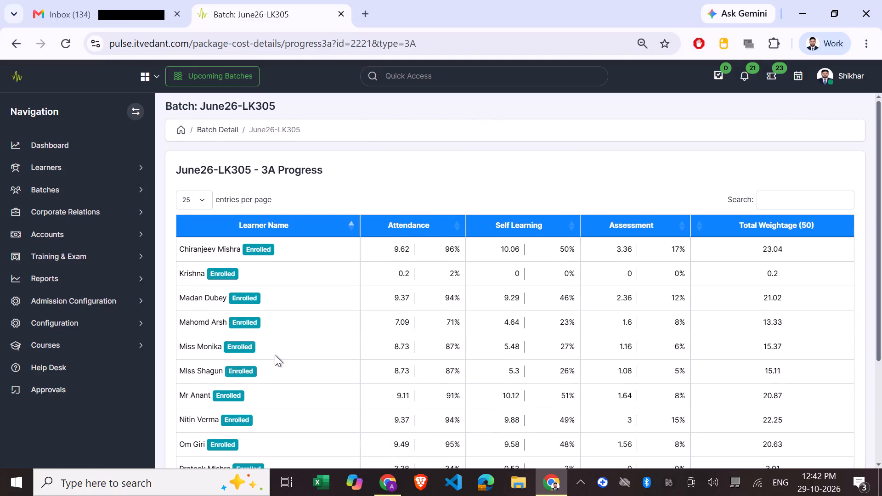
pyautogui.scroll(-1, 507, 304)
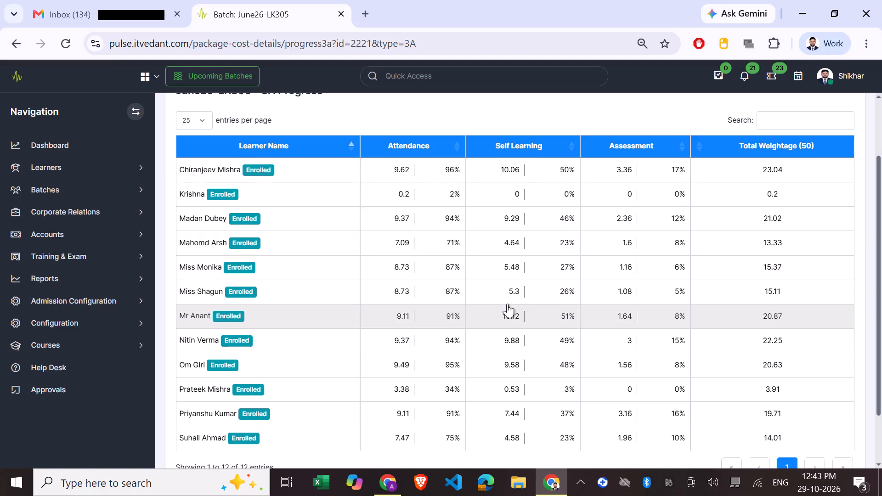
pyautogui.scroll(-2, 507, 304)
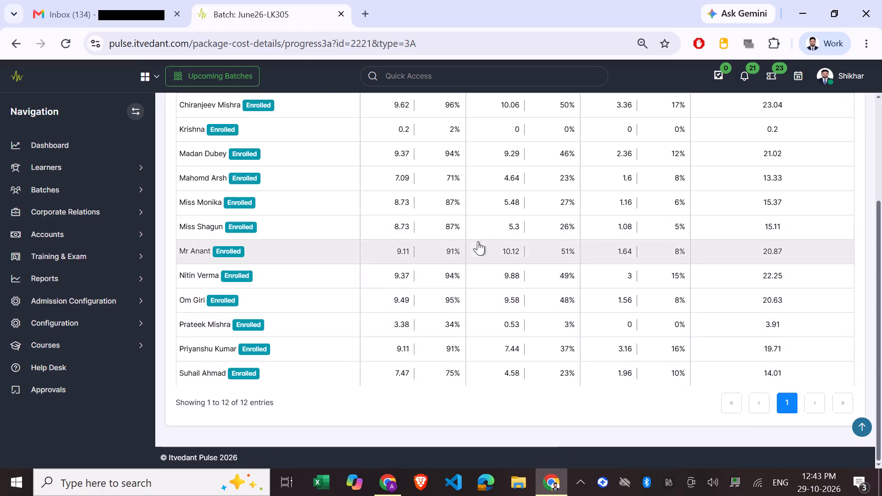
pyautogui.scroll(2, 577, 196)
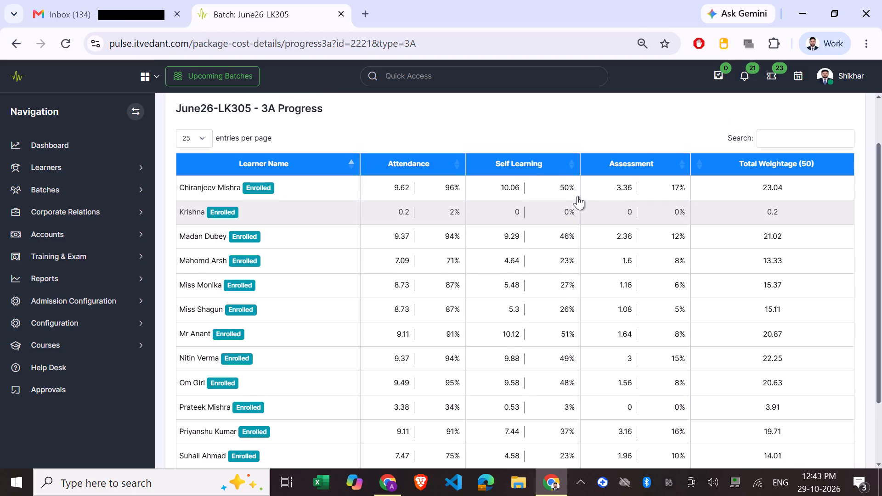
pyautogui.scroll(1, 577, 196)
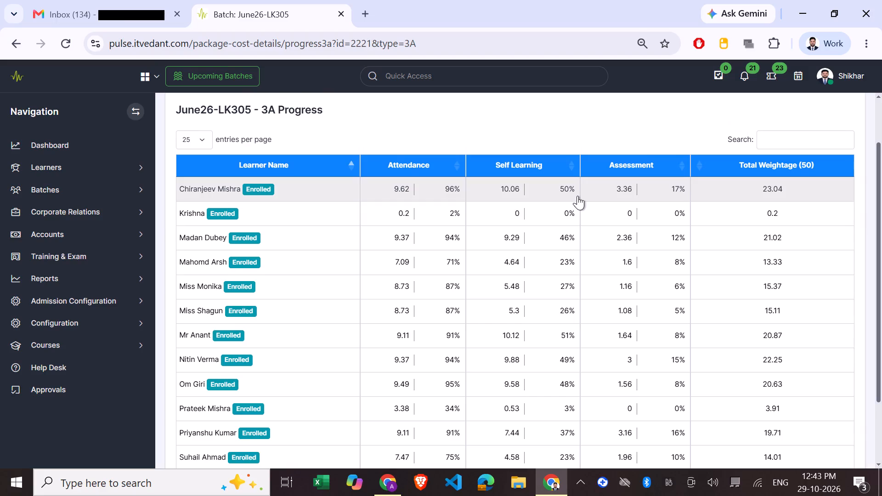
pyautogui.scroll(-2, 572, 316)
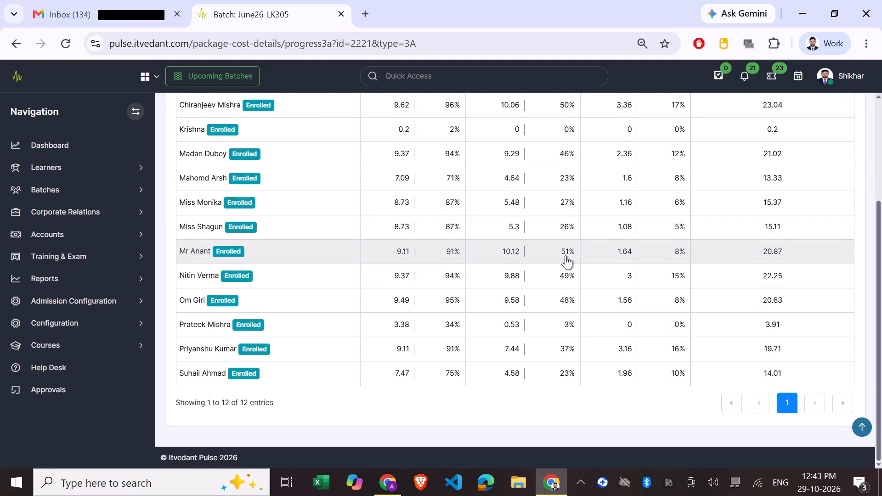
pyautogui.scroll(1, 565, 255)
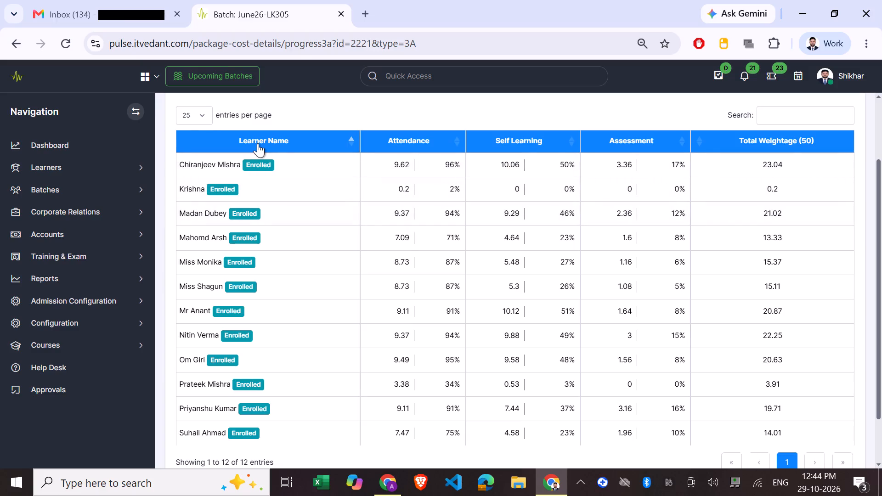
pyautogui.click(194, 111)
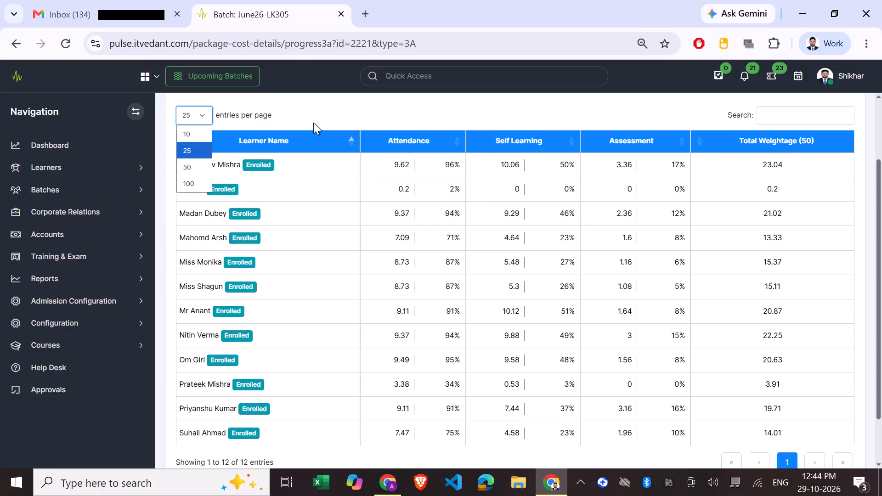
pyautogui.click(313, 123)
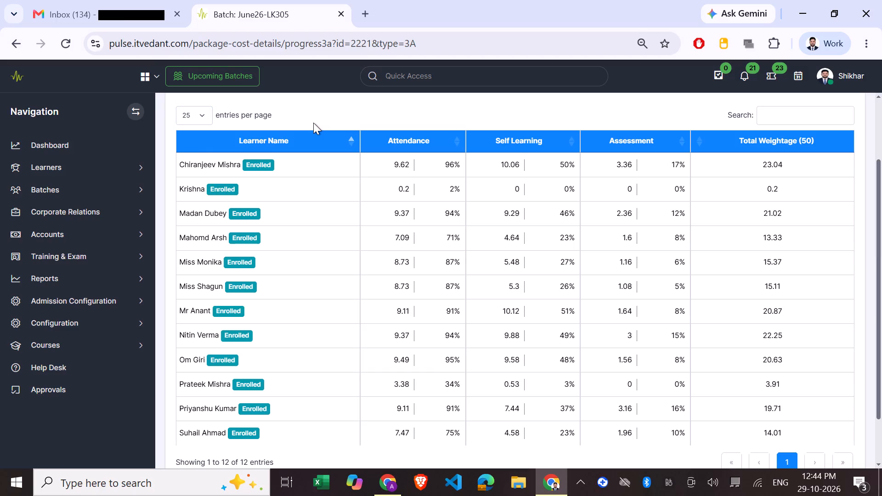
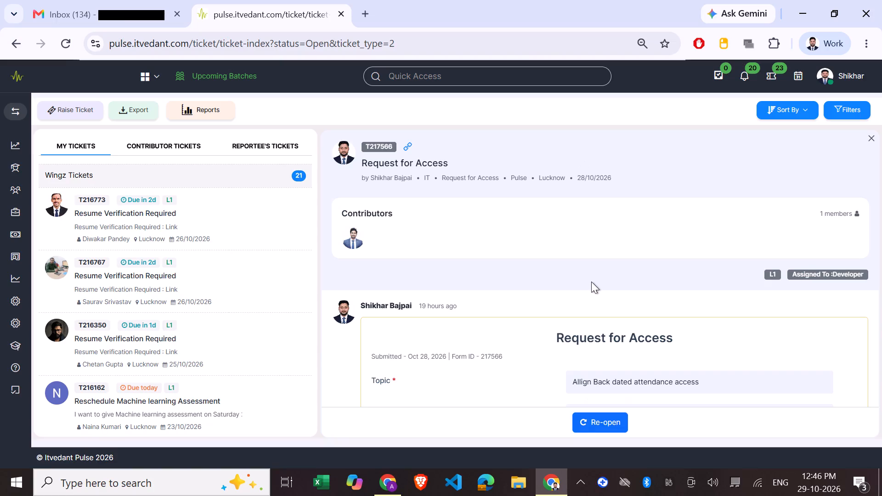
# Read through ticket T217566, Request for Access, checking the submitted form details and the developer's replies.
pyautogui.scroll(-4, 657, 284)
pyautogui.scroll(1, 657, 284)
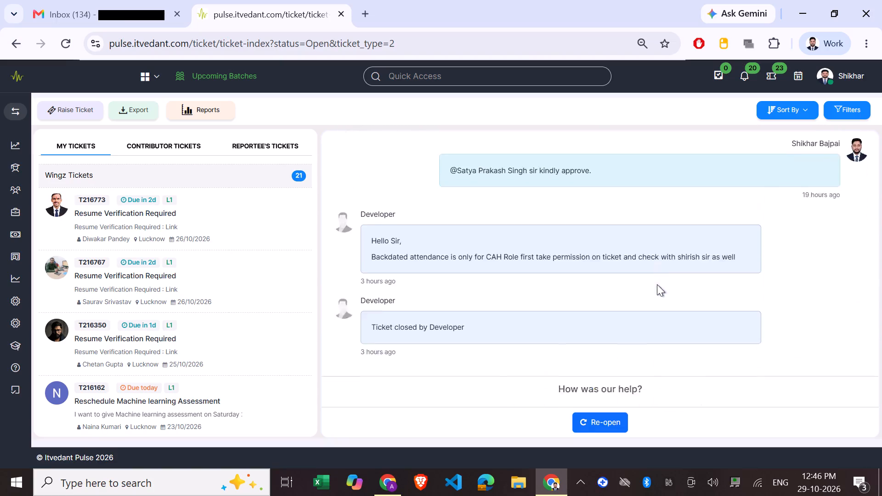
pyautogui.scroll(2, 657, 284)
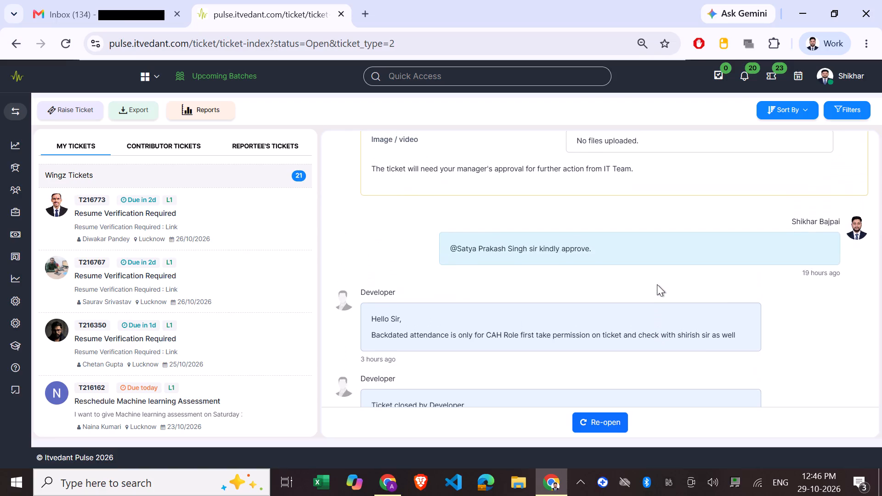
pyautogui.scroll(1, 657, 284)
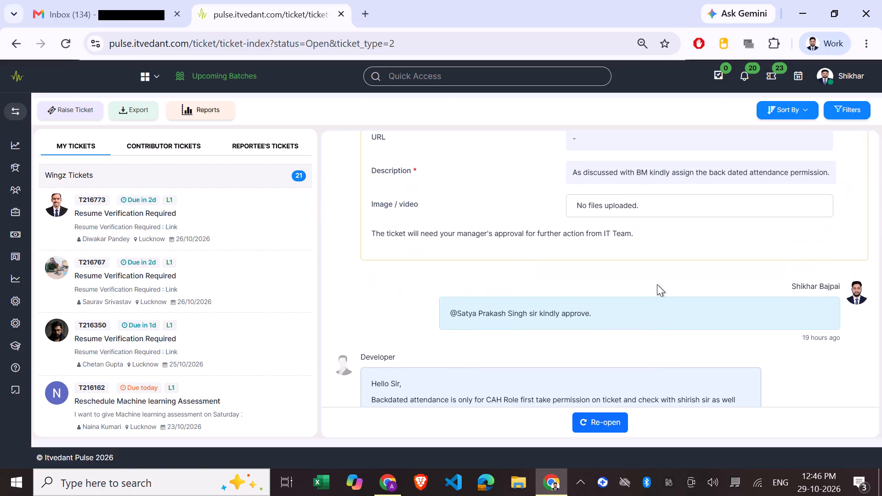
# Read through access request ticket T217566 on back-dated attendance, including the request form, the developer's reply and the closing comment.
pyautogui.scroll(1, 657, 284)
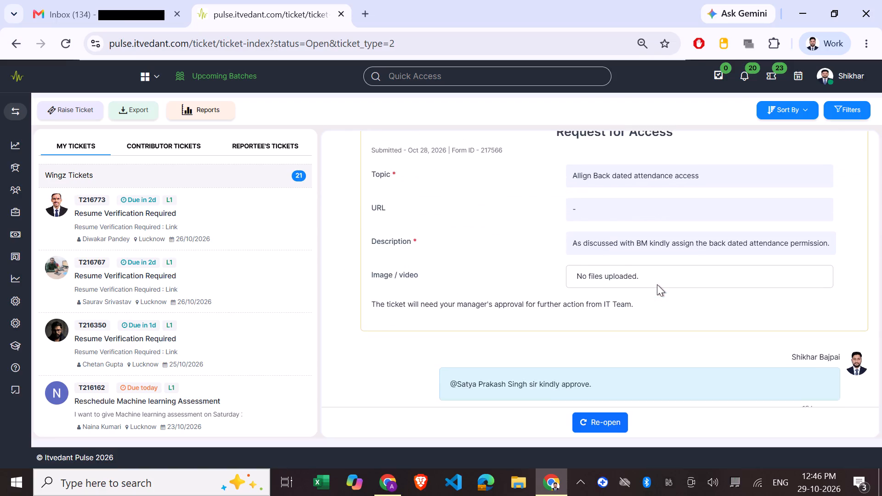
pyautogui.scroll(1, 657, 284)
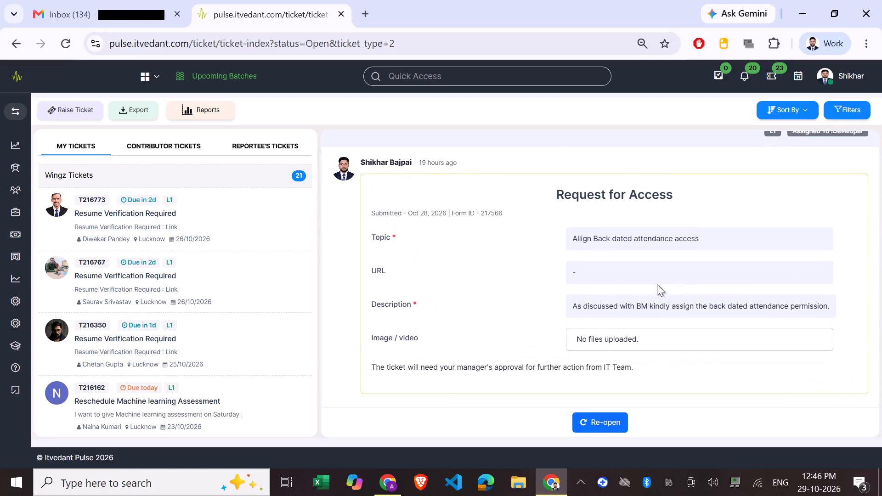
pyautogui.scroll(1, 657, 284)
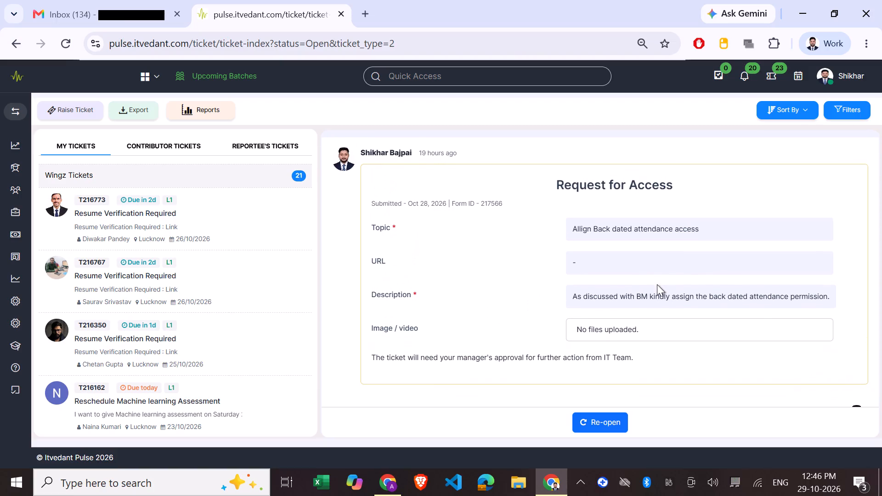
pyautogui.scroll(-2, 679, 337)
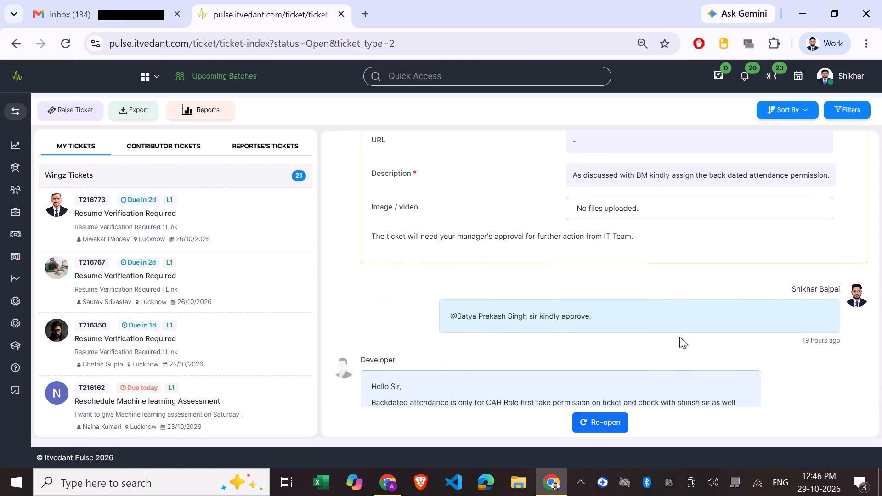
pyautogui.scroll(-1, 679, 337)
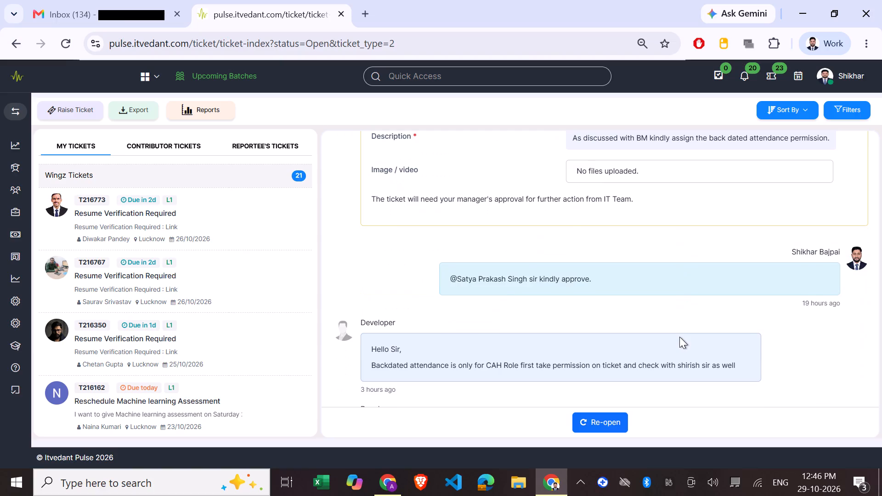
pyautogui.scroll(-3, 679, 337)
pyautogui.scroll(2, 679, 337)
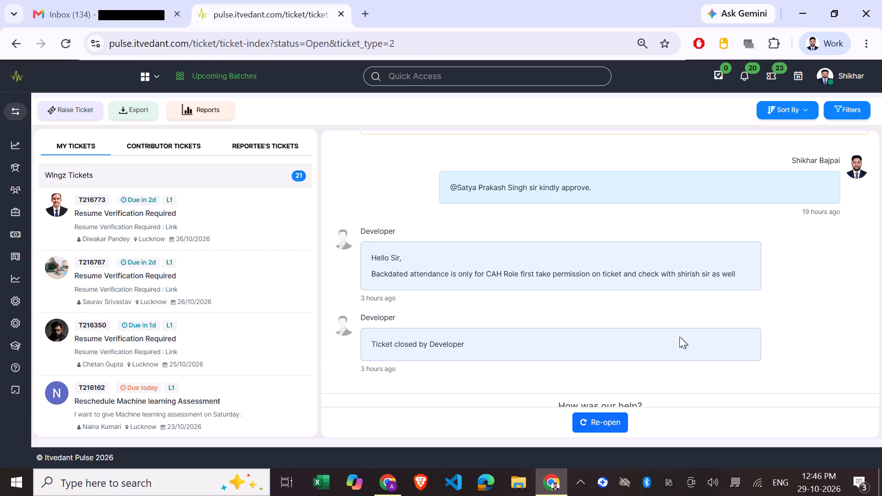
pyautogui.scroll(-1, 679, 337)
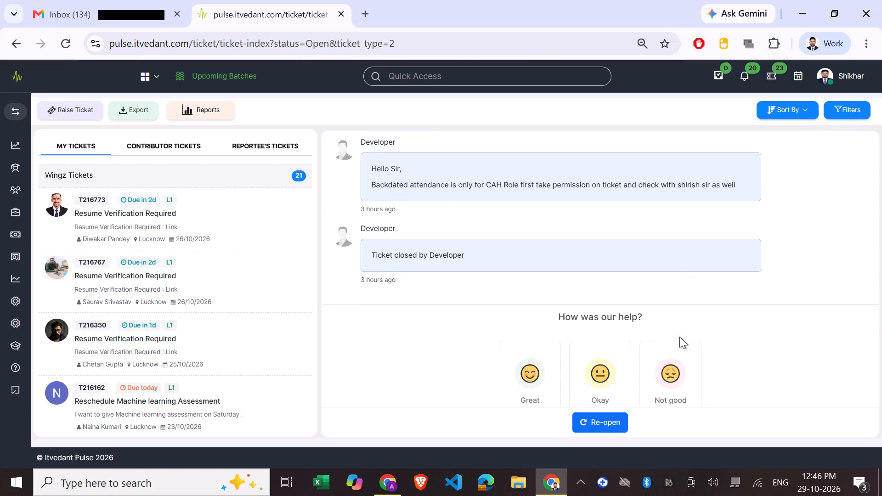
pyautogui.scroll(-1, 679, 337)
pyautogui.scroll(3, 679, 337)
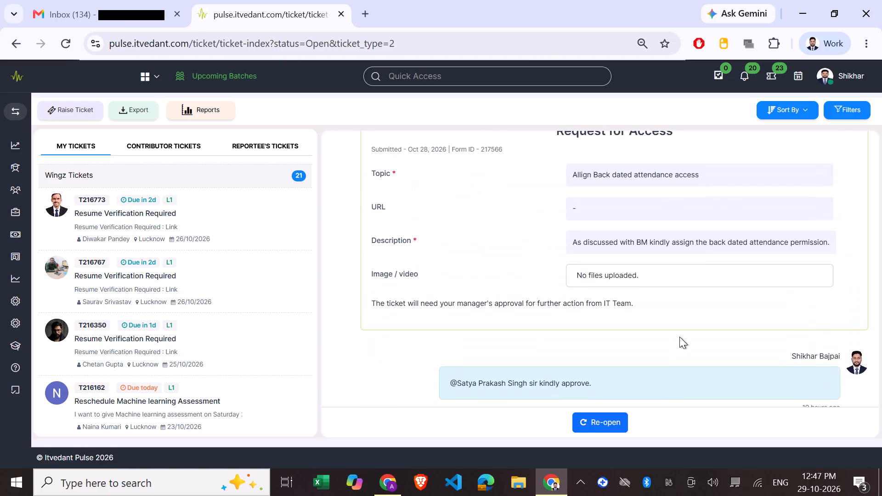
pyautogui.scroll(2, 718, 350)
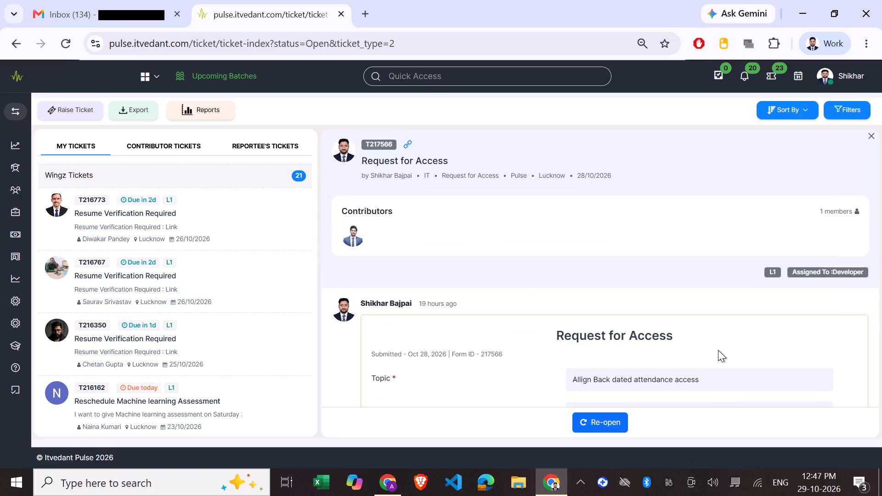
pyautogui.scroll(-3, 718, 350)
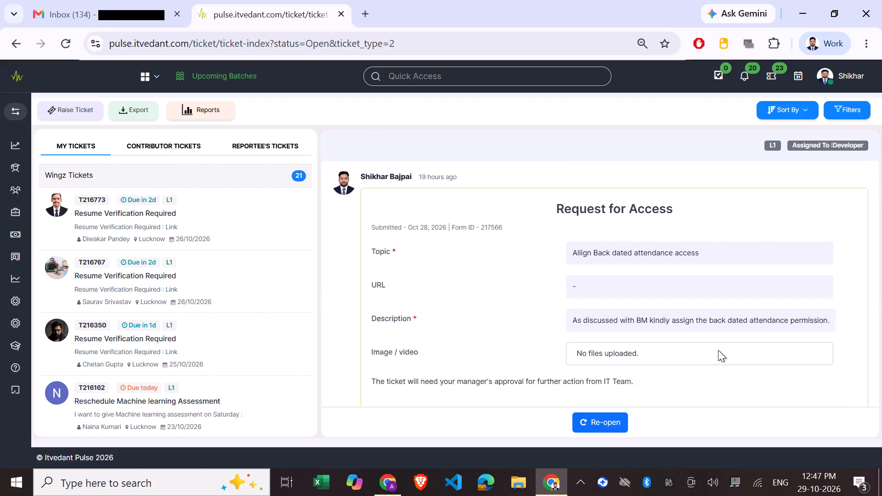
pyautogui.scroll(-4, 718, 350)
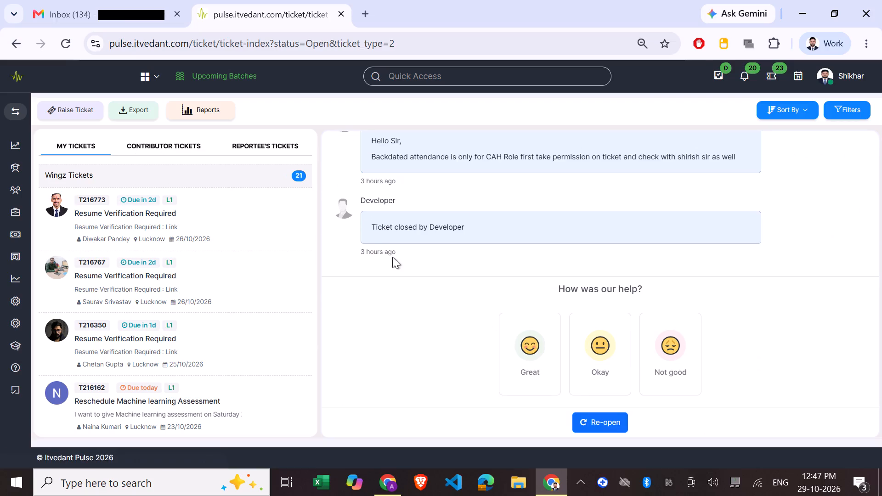
# Browse the contributor tickets list for the pending resume verification requests.
pyautogui.click(177, 146)
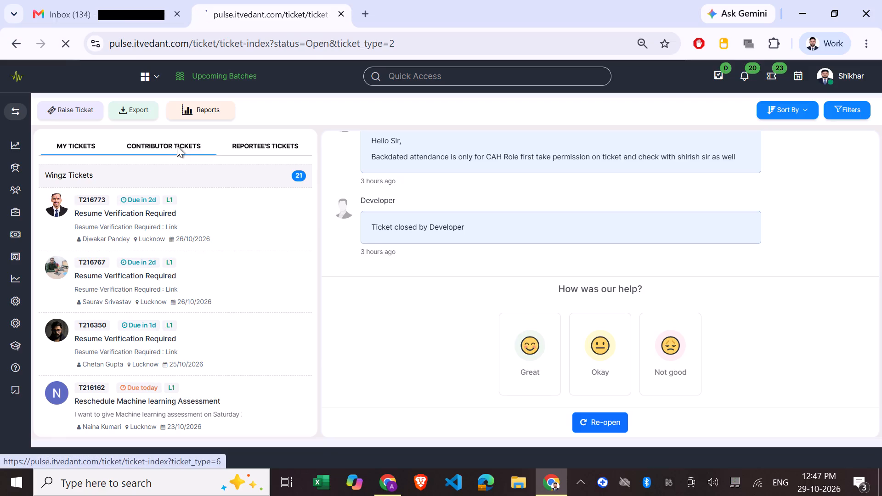
pyautogui.scroll(-2, 241, 284)
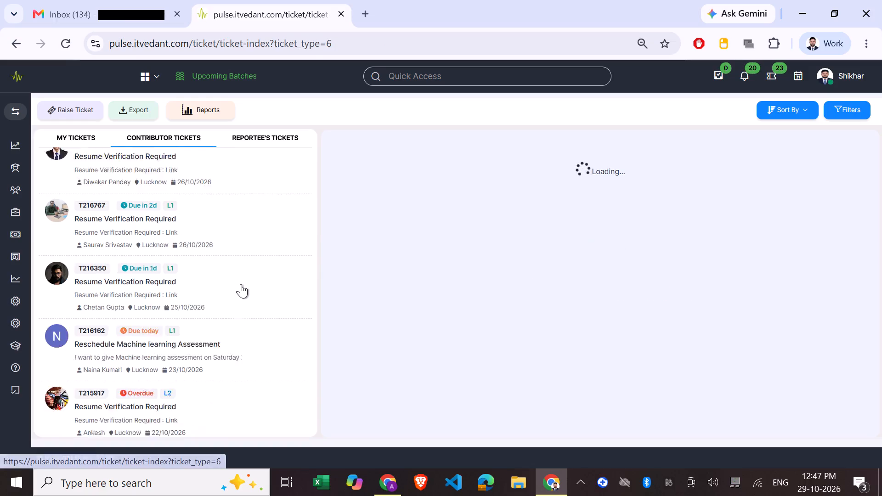
pyautogui.scroll(-2, 240, 351)
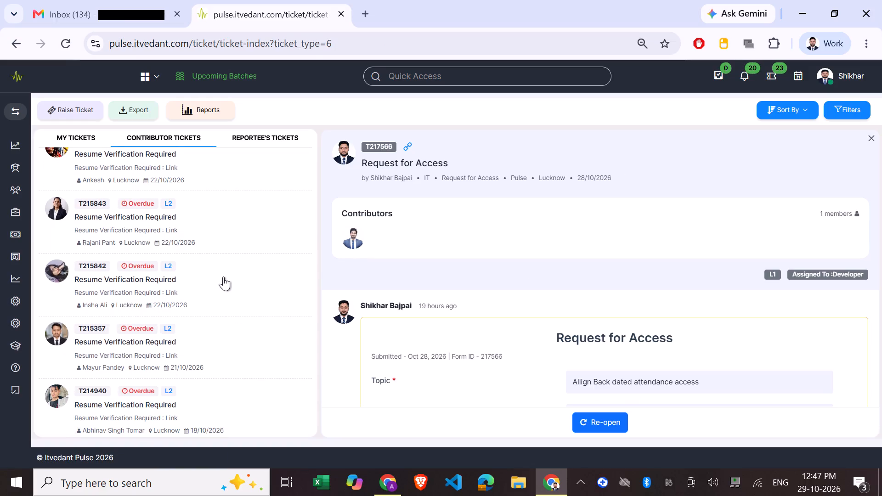
pyautogui.scroll(-2, 228, 211)
pyautogui.scroll(1, 228, 211)
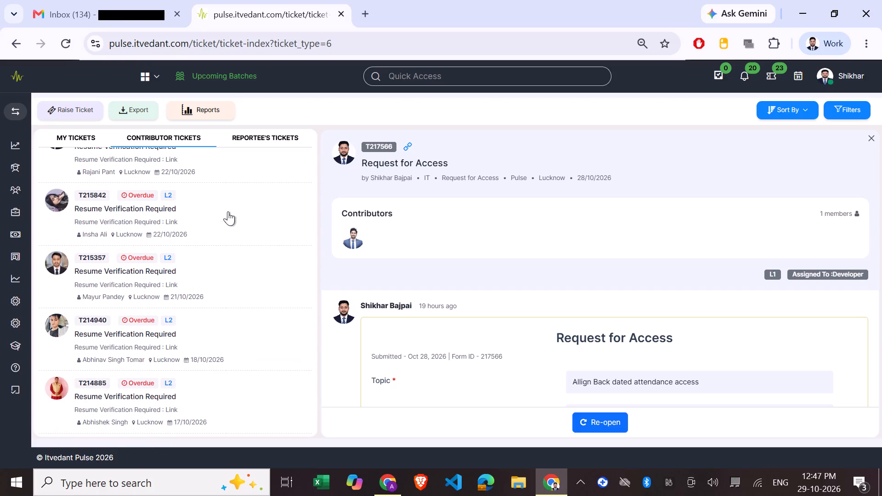
# Open resume verification ticket T215357 and review its comments, including the rejection reply with the sample resume format.
pyautogui.click(226, 277)
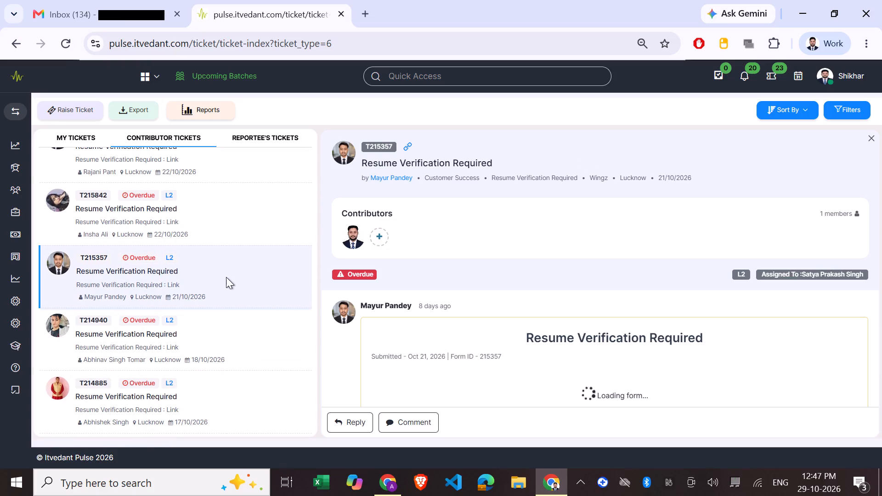
pyautogui.scroll(-6, 517, 308)
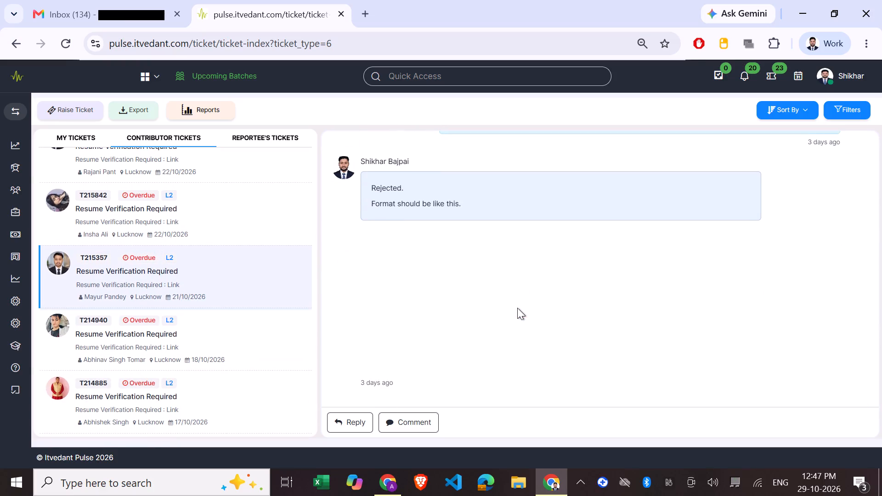
pyautogui.scroll(-3, 517, 308)
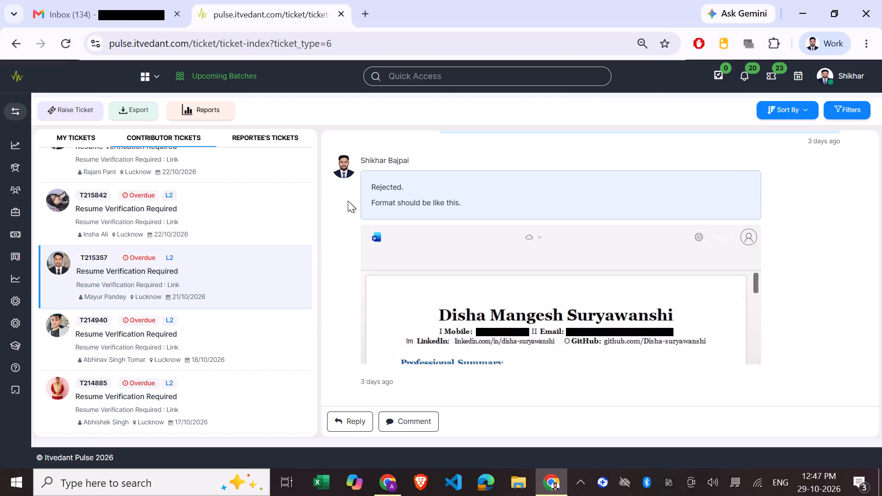
pyautogui.scroll(6, 348, 201)
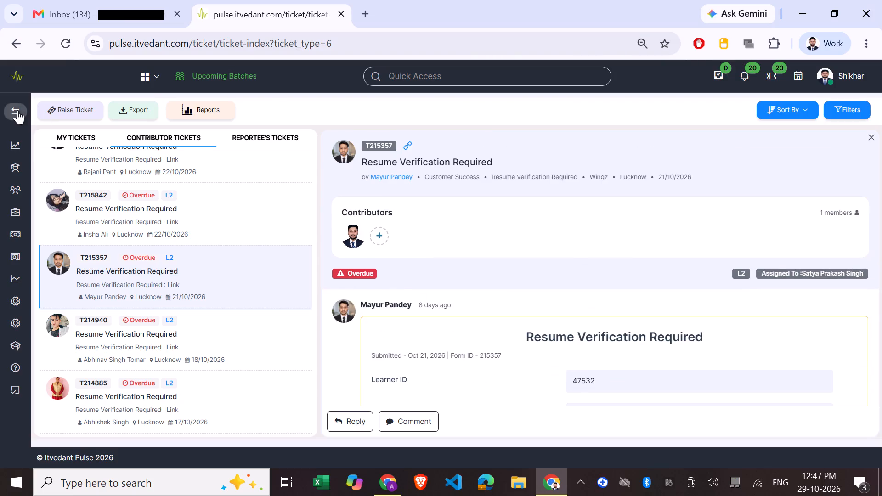
# Return to the trainer dashboard and review the covered and cancelled lectures, learner stats and batch ratings.
pyautogui.click(17, 110)
pyautogui.click(56, 146)
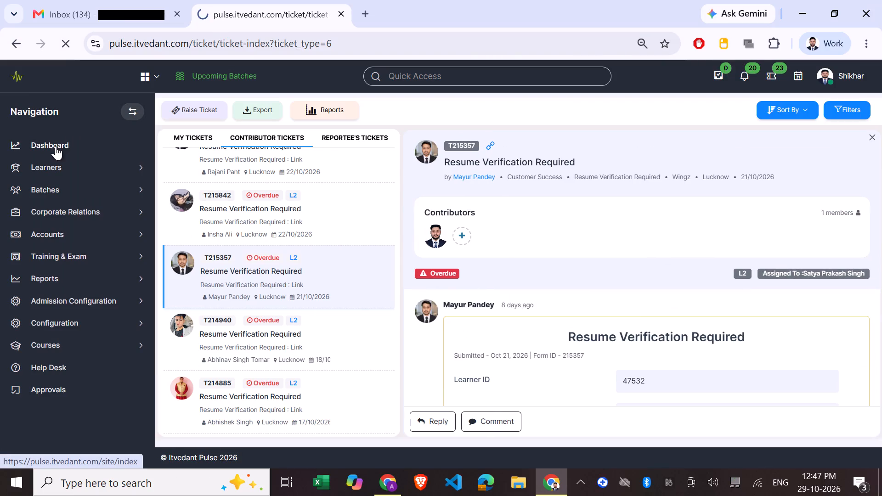
pyautogui.scroll(-3, 456, 290)
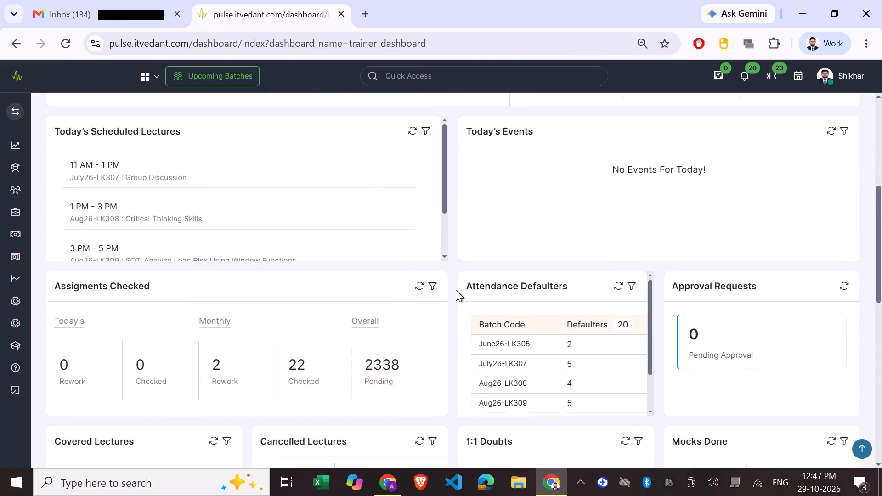
pyautogui.scroll(-1, 456, 290)
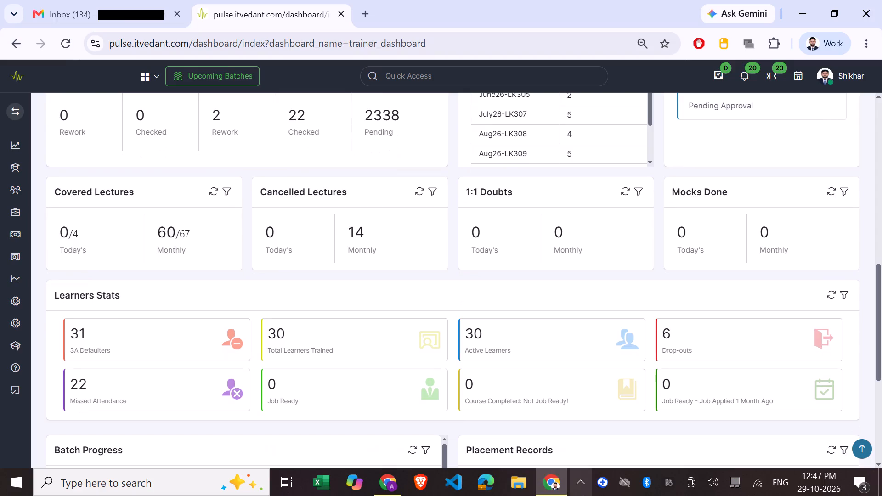
pyautogui.click(585, 478)
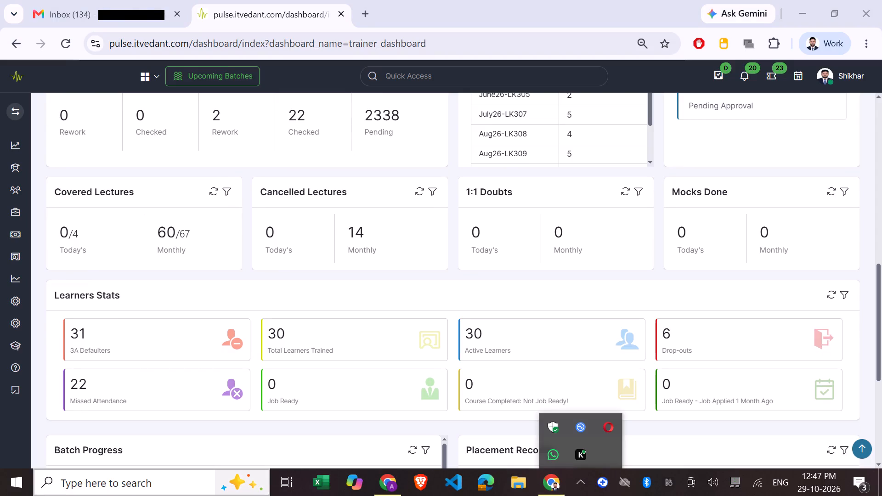
pyautogui.scroll(-5, 269, 289)
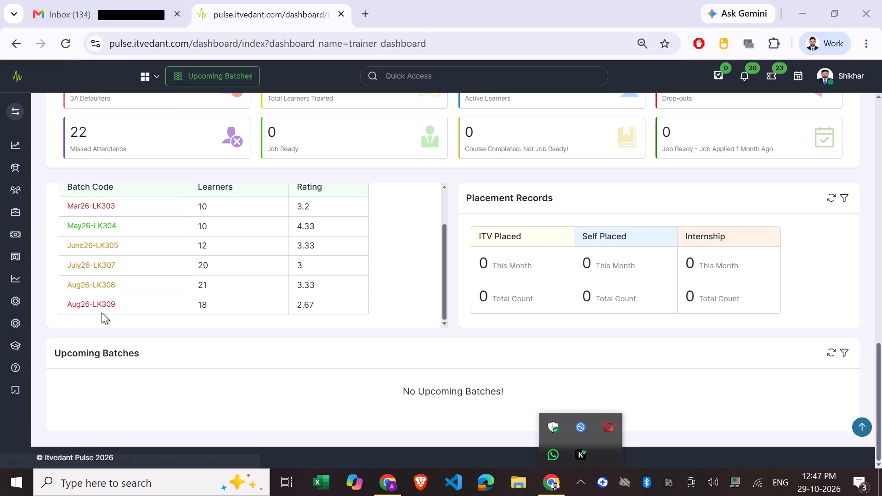
# Open batch Aug26-LK309 from the batch ratings table and go to its ITVEDANT Launchpad course content.
pyautogui.click(94, 302)
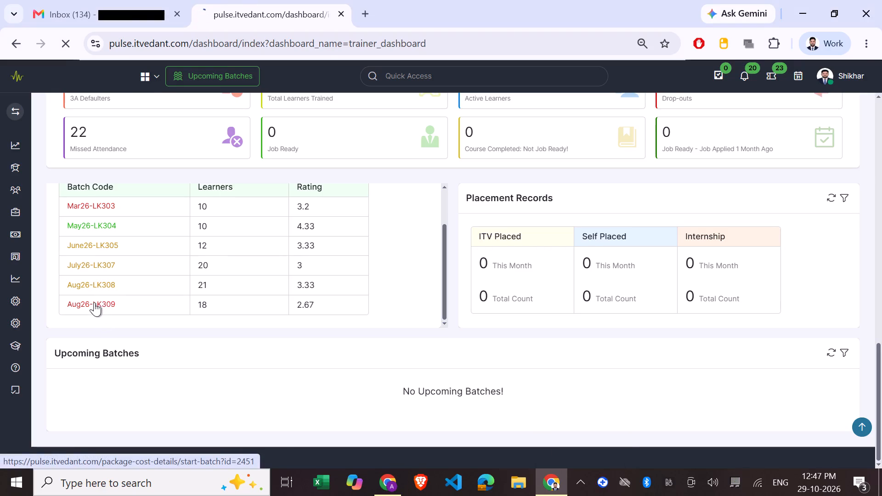
pyautogui.scroll(-3, 589, 372)
pyautogui.click(435, 202)
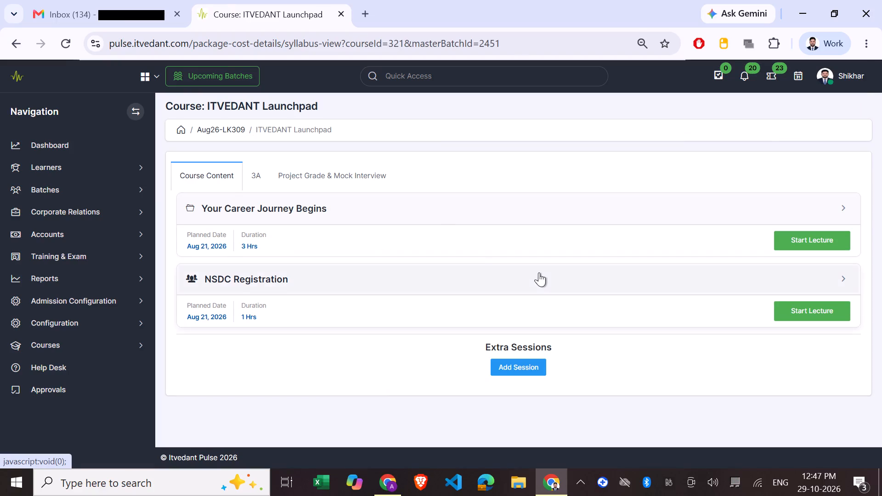
pyautogui.scroll(1, 599, 273)
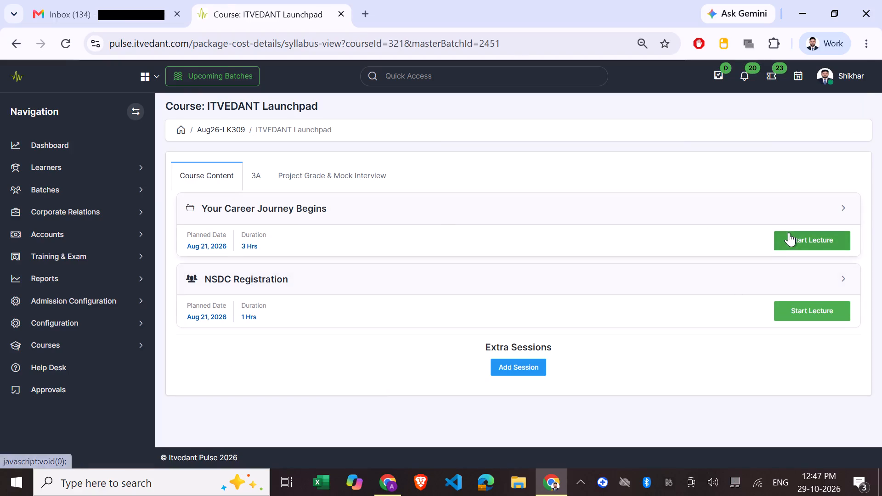
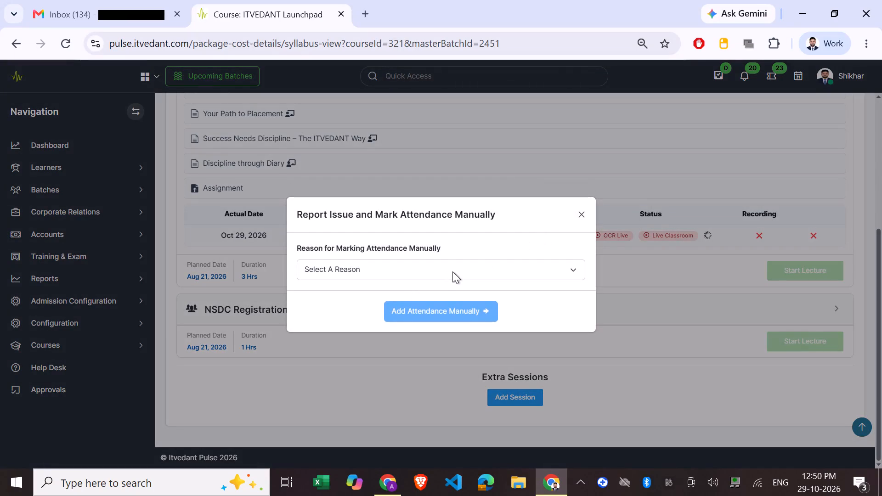
pyautogui.click(456, 270)
pyautogui.click(365, 310)
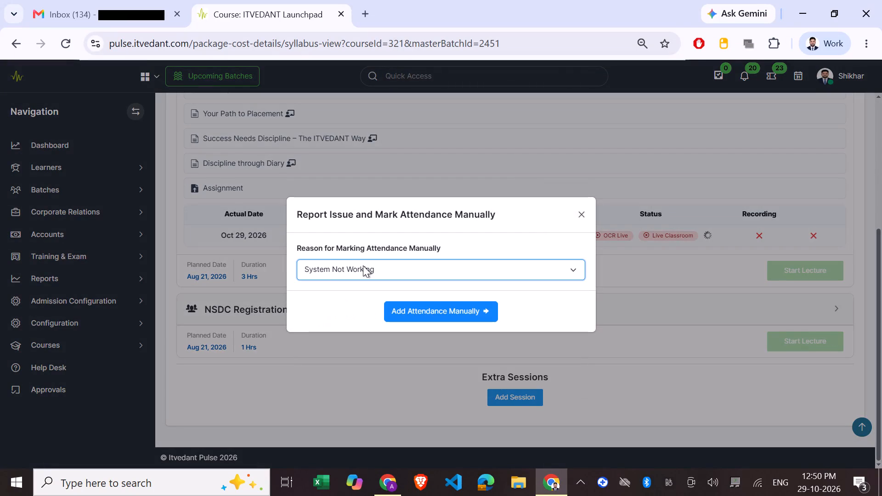
pyautogui.click(419, 318)
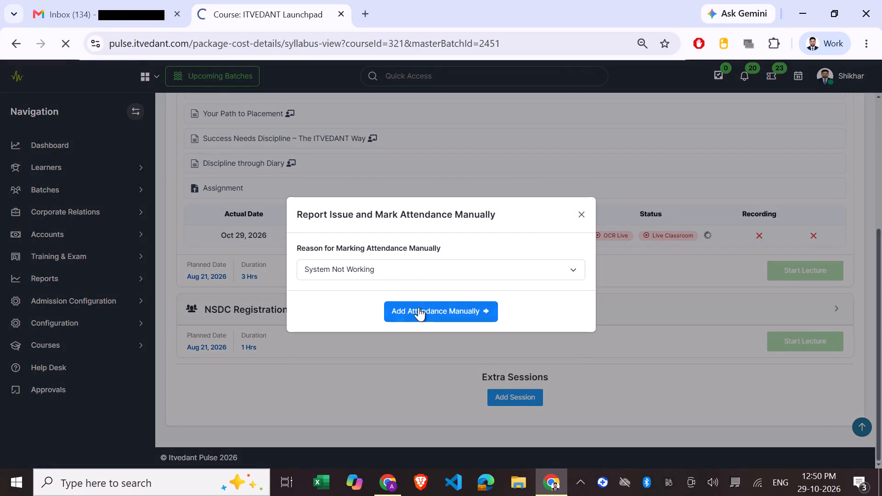
pyautogui.click(418, 307)
# Set the lecture's start time to 10:05 and its end time to 12:50.
pyautogui.click(421, 231)
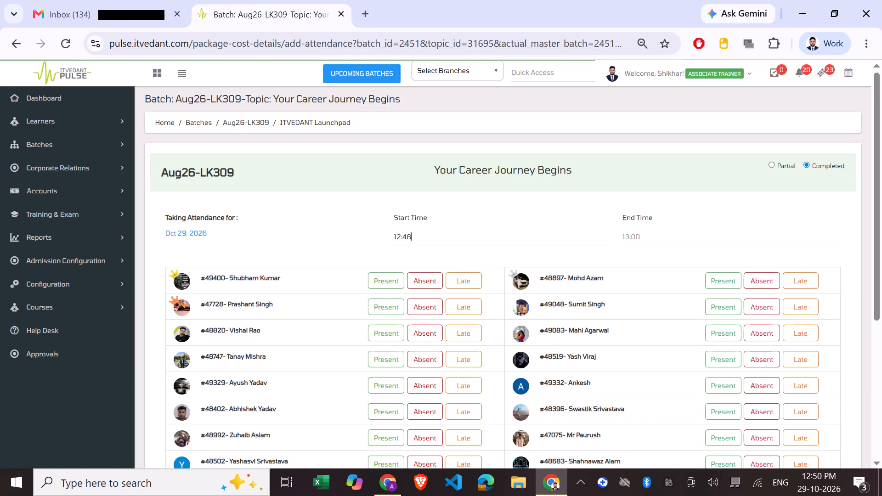
pyautogui.press('BackSpace')
pyautogui.press('BackSpace')
pyautogui.press('BackSpace')
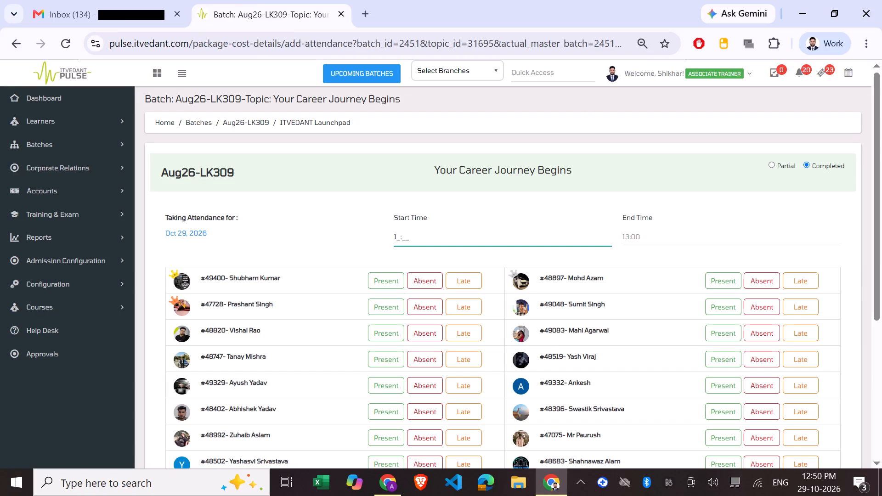
pyautogui.press('0')
pyautogui.write('05')
pyautogui.click(649, 236)
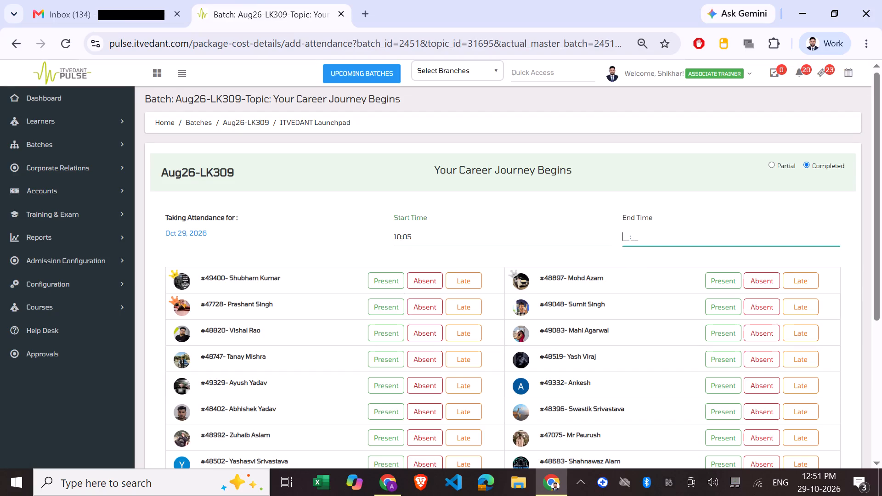
pyautogui.press('1')
pyautogui.press('2')
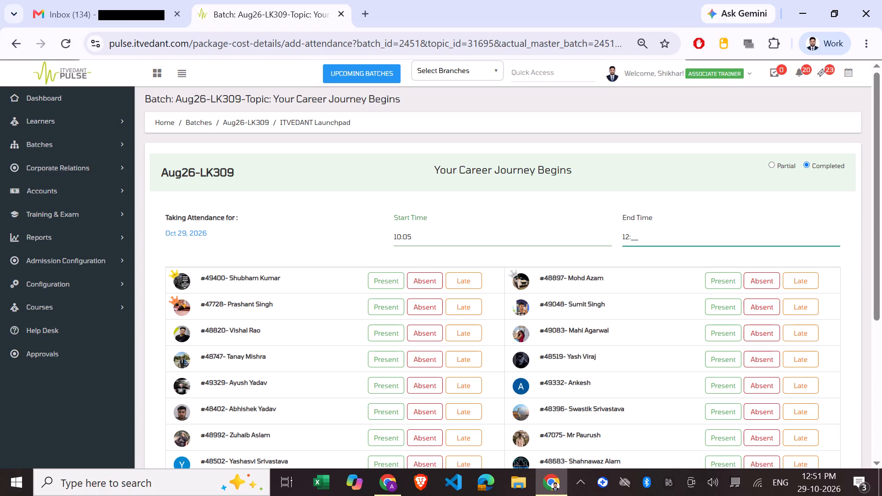
pyautogui.press('5')
pyautogui.press('0')
# In the first learner column, mark the first six learners present and the last three absent.
pyautogui.scroll(-3, 673, 255)
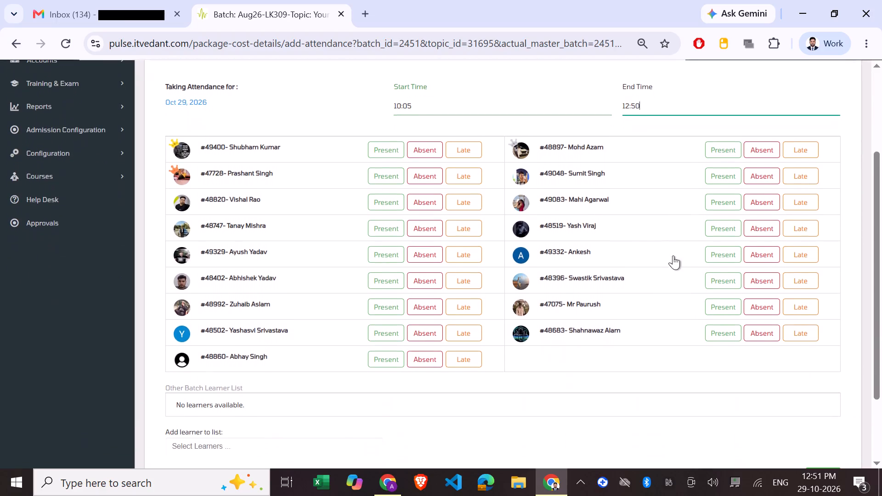
pyautogui.click(391, 141)
pyautogui.click(386, 163)
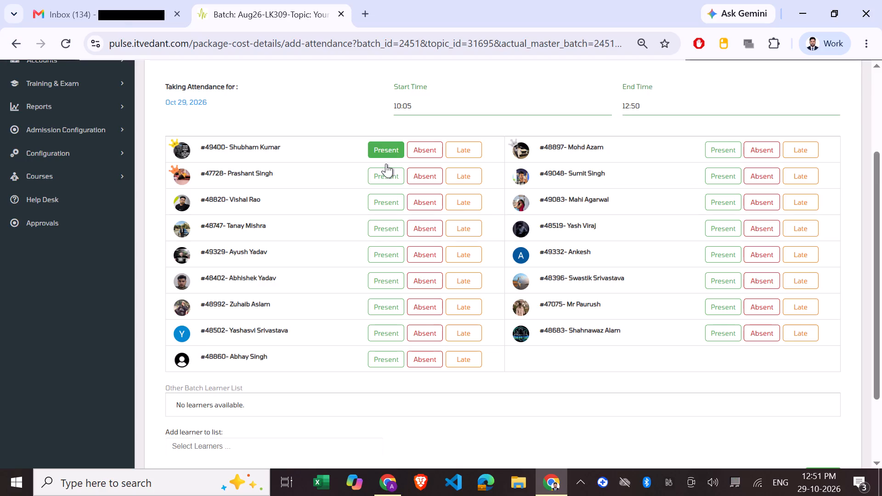
pyautogui.click(386, 177)
pyautogui.click(388, 200)
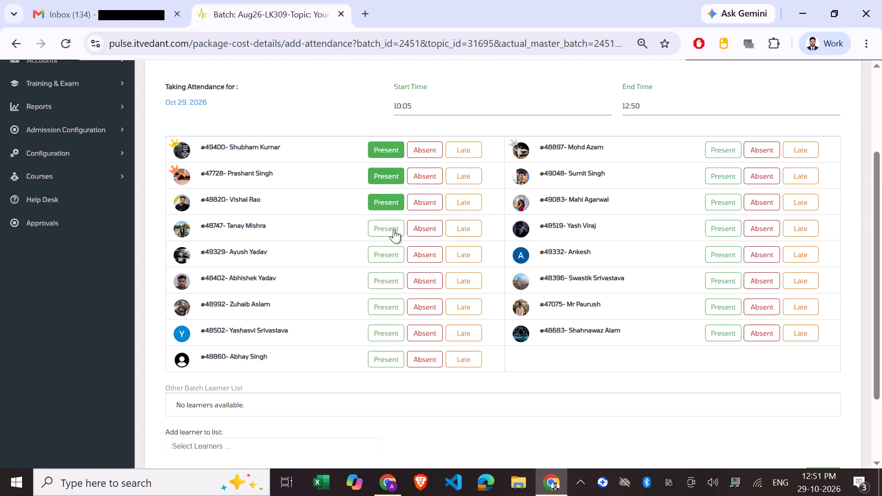
pyautogui.click(394, 229)
pyautogui.click(393, 254)
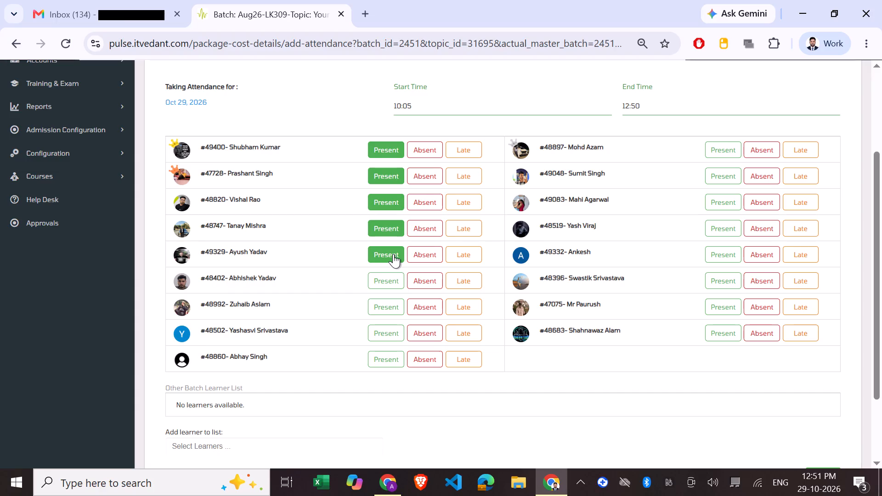
pyautogui.click(379, 281)
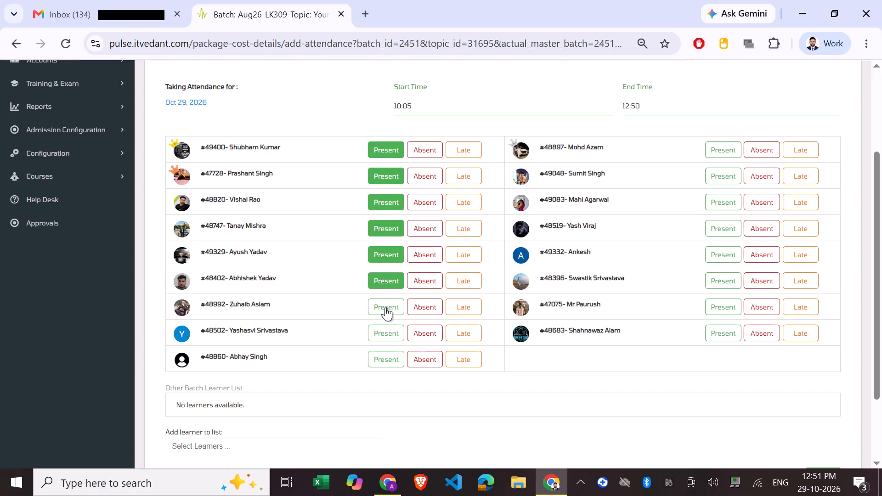
pyautogui.click(428, 309)
pyautogui.scroll(-1, 345, 327)
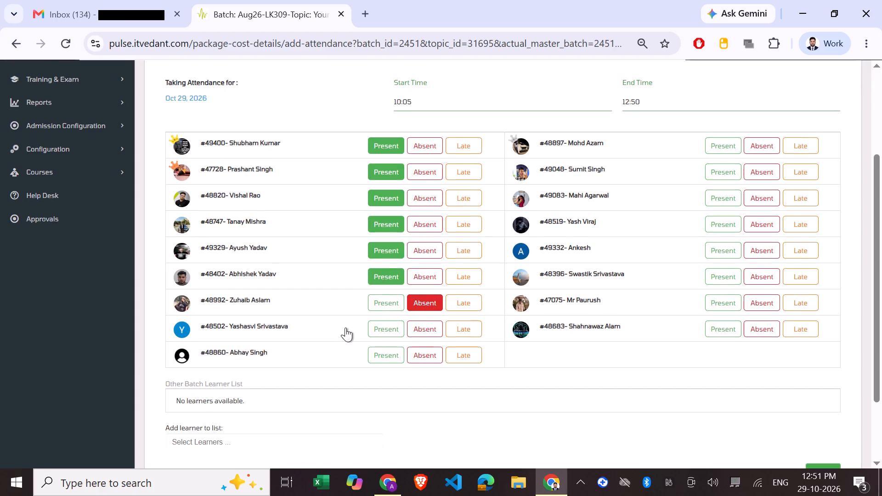
pyautogui.scroll(-1, 345, 327)
pyautogui.click(425, 242)
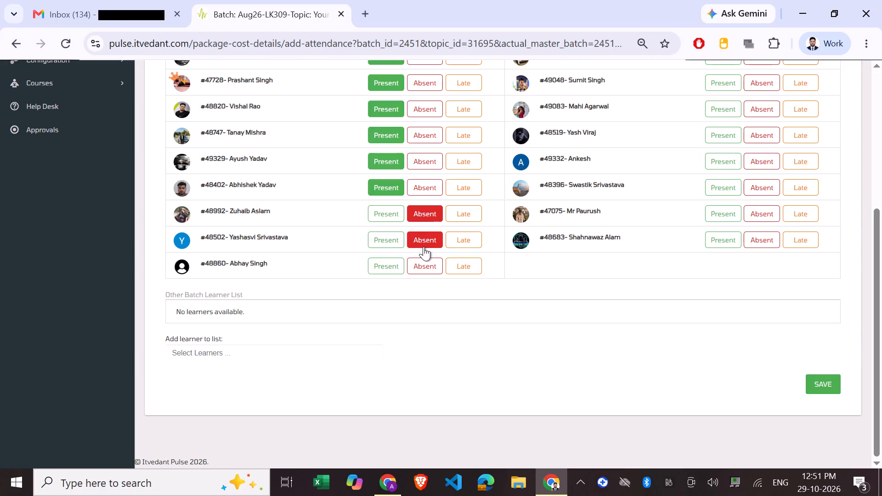
pyautogui.click(423, 274)
# In the second learner column, mark the first six learners present and the last two absent.
pyautogui.scroll(1, 712, 211)
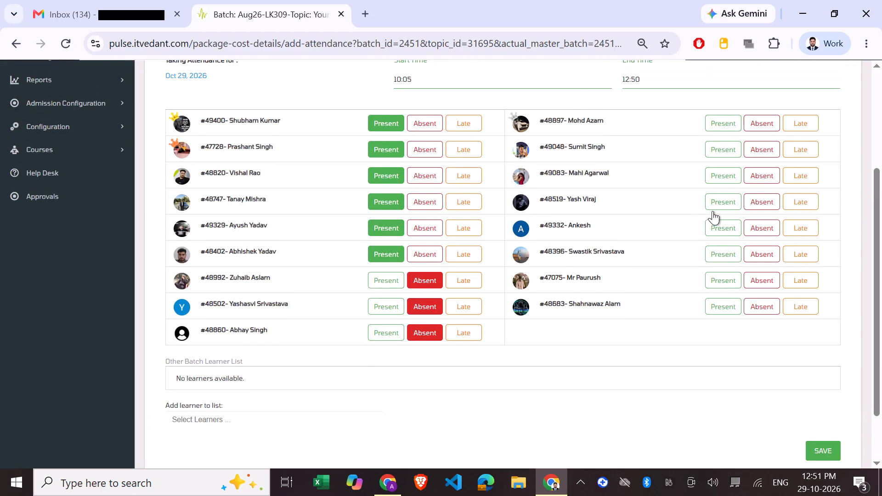
pyautogui.click(728, 129)
pyautogui.click(723, 149)
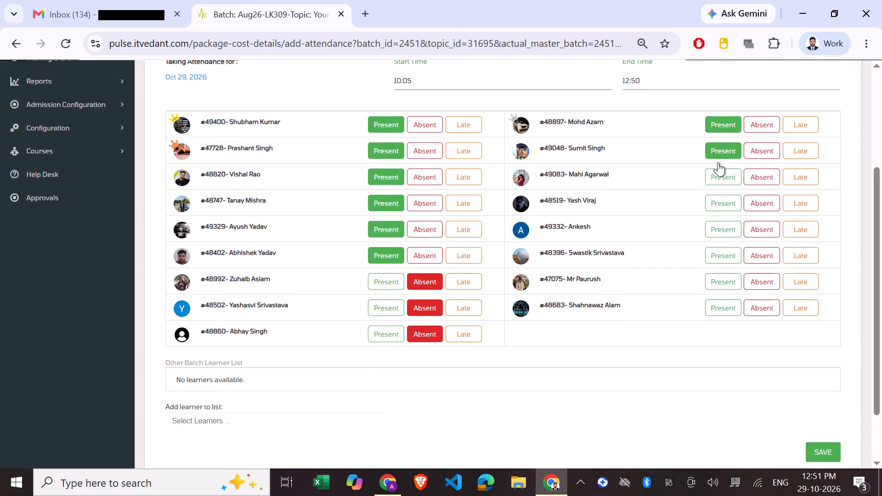
pyautogui.click(717, 170)
pyautogui.click(724, 207)
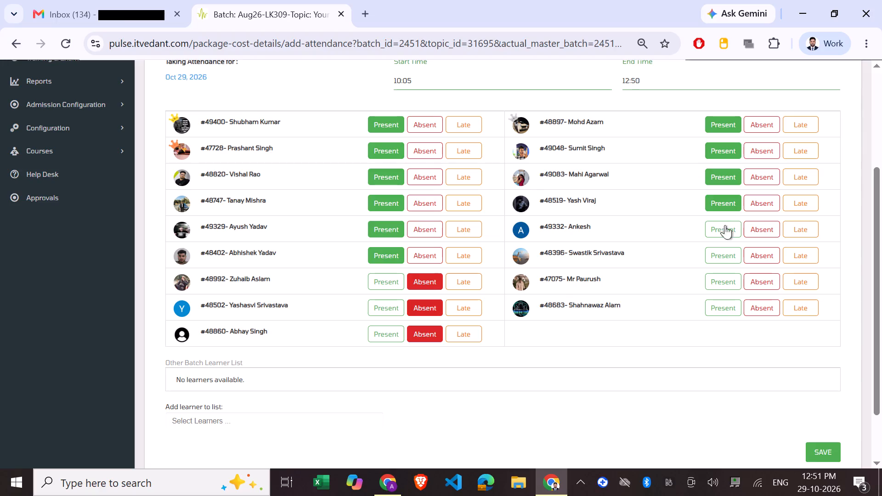
pyautogui.click(725, 234)
pyautogui.click(728, 266)
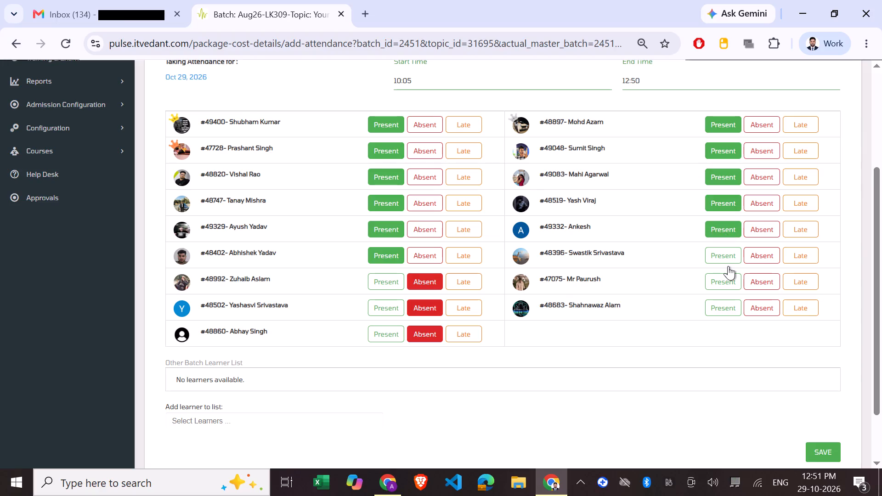
pyautogui.click(732, 258)
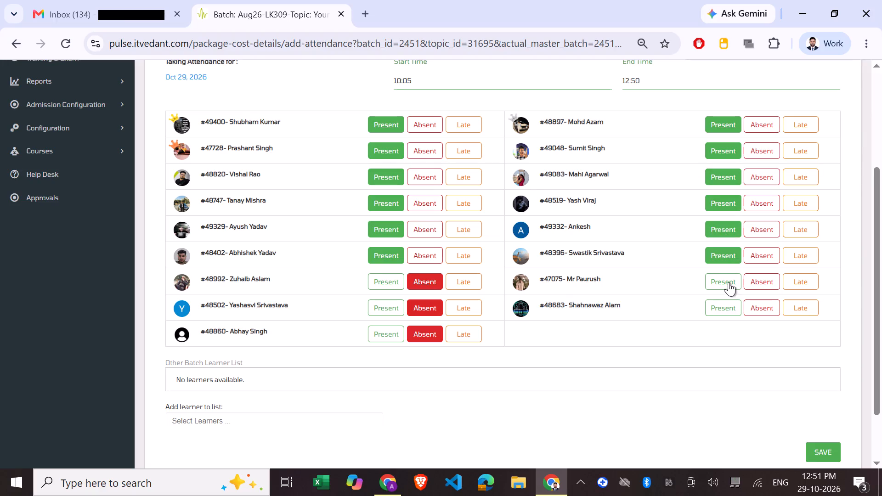
pyautogui.click(769, 286)
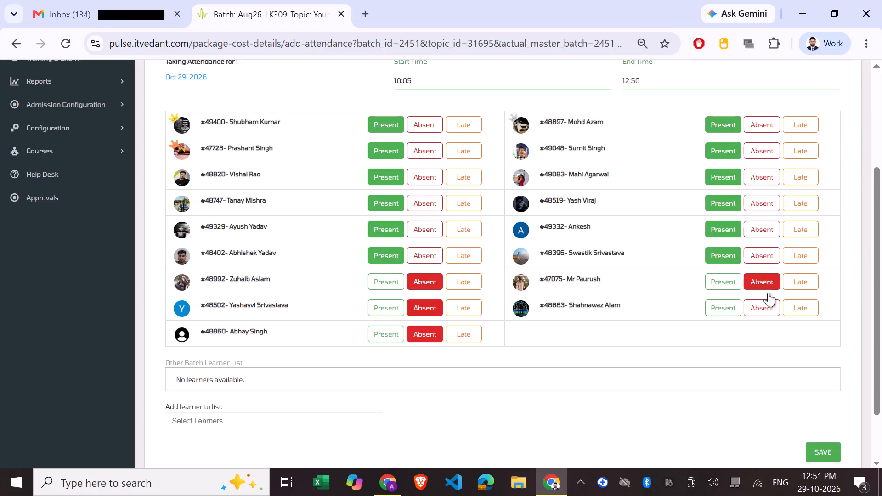
pyautogui.click(765, 304)
# Save the attendance for Aug26-LK309's Your Career Journey Begins lecture.
pyautogui.scroll(-2, 734, 361)
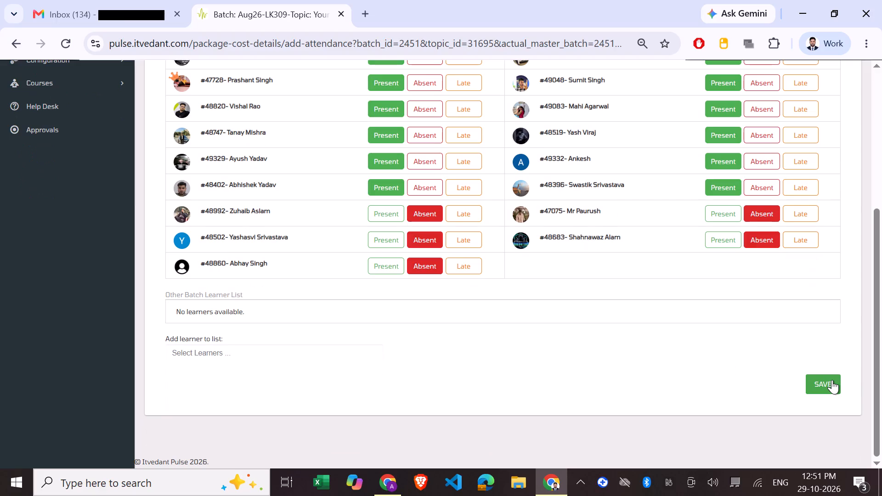
pyautogui.click(832, 380)
pyautogui.click(563, 398)
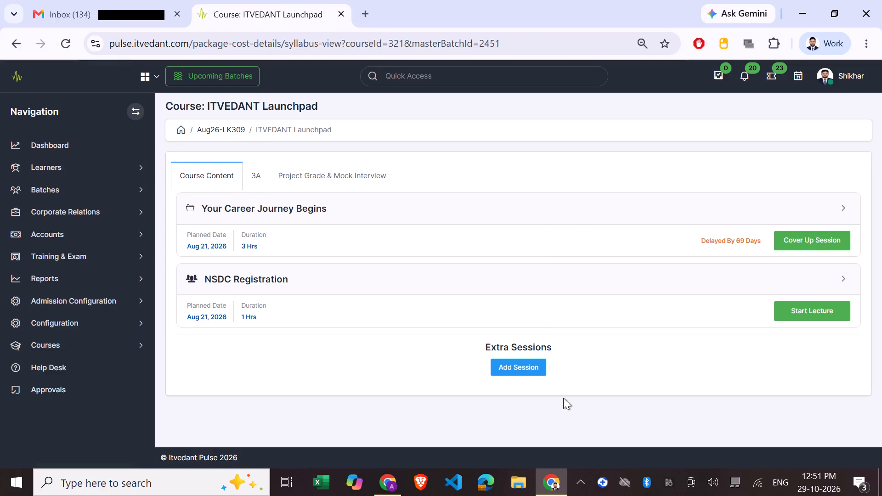
# Review the ITVEDANT Launchpad course content and reload the page.
pyautogui.scroll(-1, 628, 333)
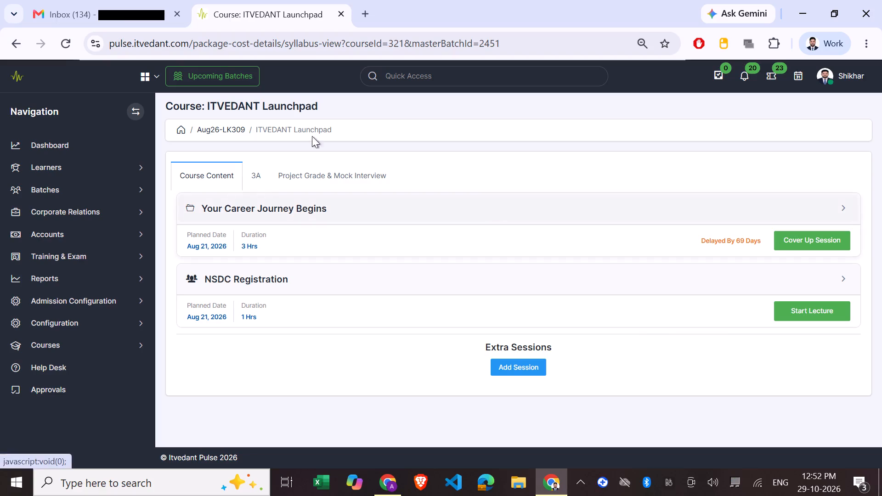
pyautogui.click(69, 41)
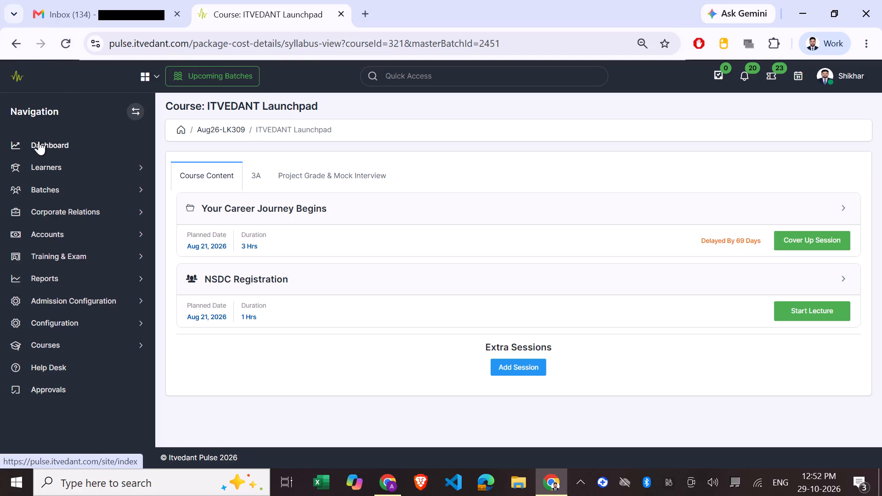
# Open the Batches list in a new tab beside the course page.
pyautogui.click(62, 194)
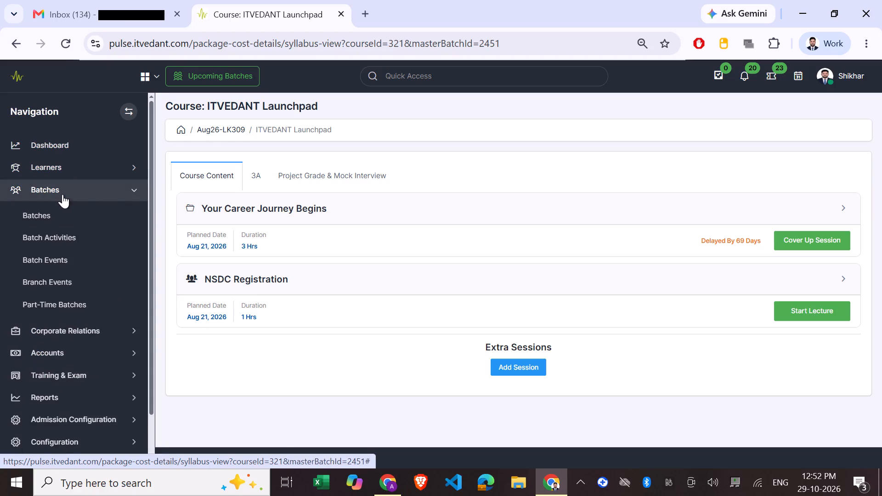
pyautogui.keyDown('shift'); pyautogui.click(64, 218); pyautogui.keyUp('shift')
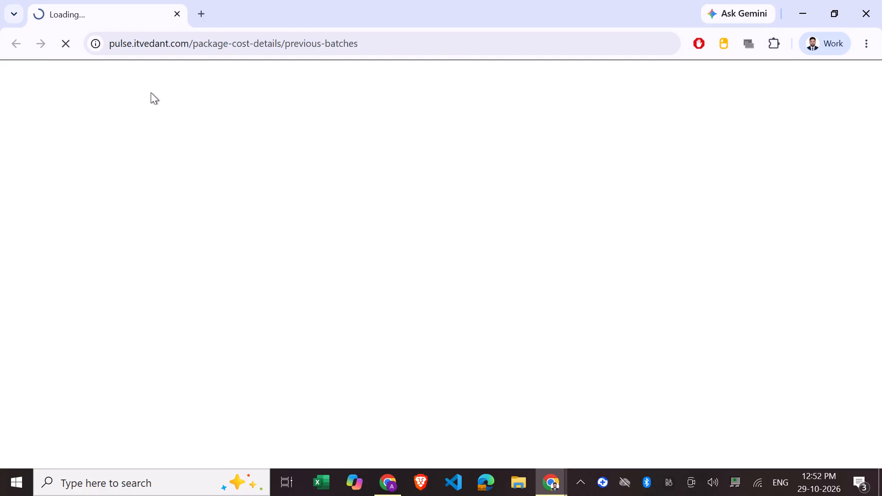
pyautogui.click(176, 12)
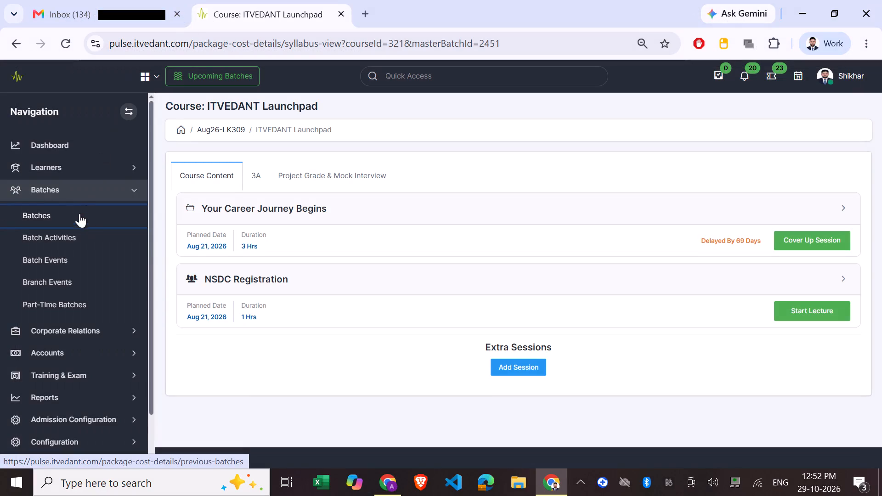
pyautogui.keyDown('ctrl'); pyautogui.click(45, 217); pyautogui.keyUp('ctrl')
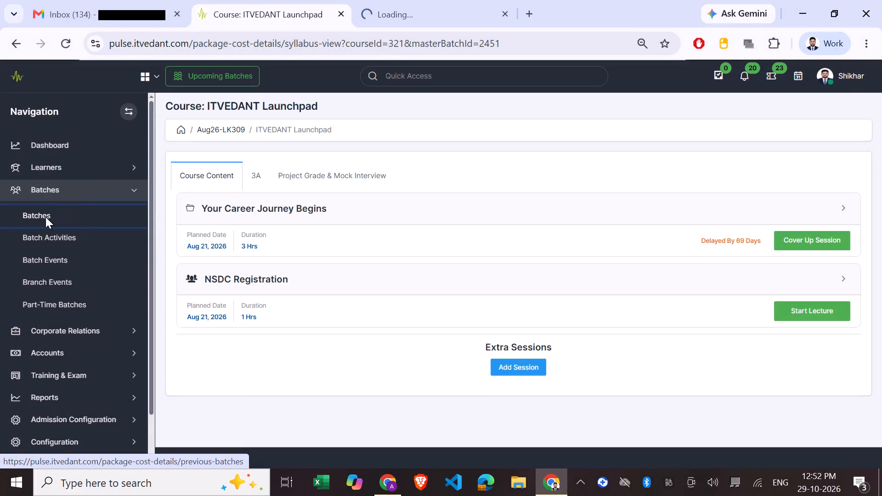
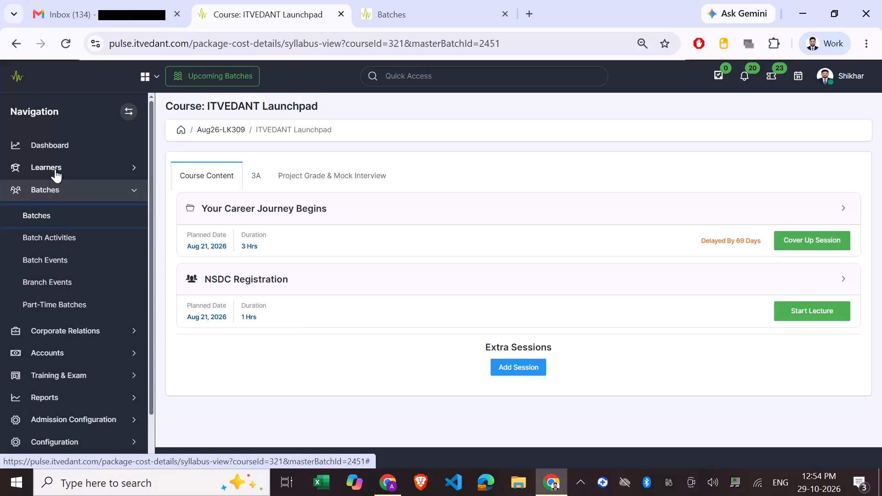
# Switch to the Batches list and examine the started Lucknow batches with their timings, start dates and ongoing modules.
pyautogui.keyDown('ctrl'); pyautogui.click(53, 192); pyautogui.keyUp('ctrl')
pyautogui.keyDown('ctrl'); pyautogui.click(53, 192); pyautogui.keyUp('ctrl')
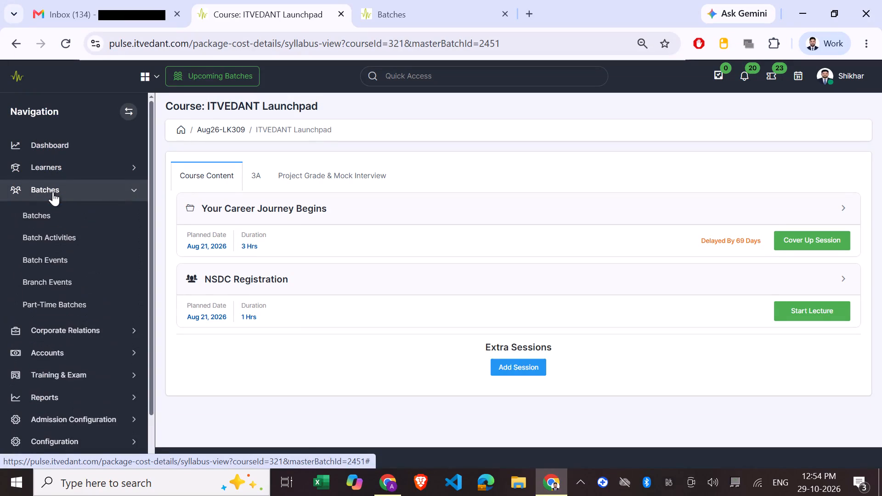
pyautogui.click(374, 5)
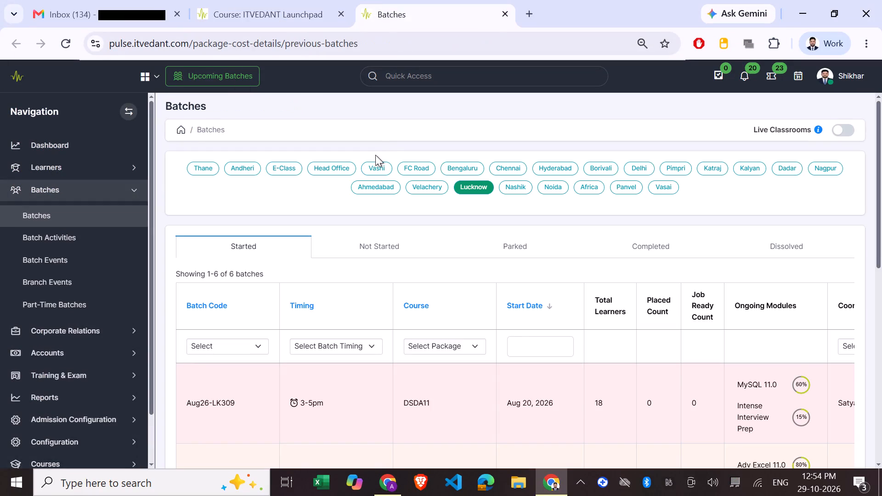
pyautogui.scroll(-6, 406, 324)
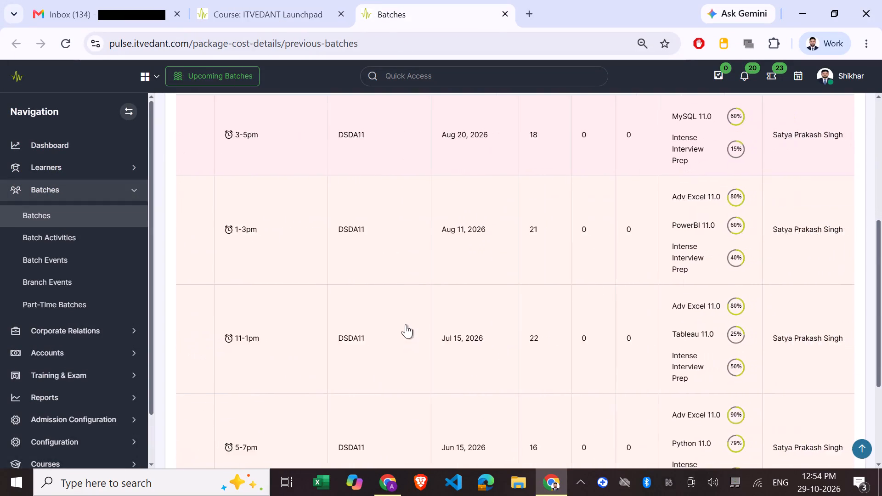
pyautogui.scroll(-3, 406, 324)
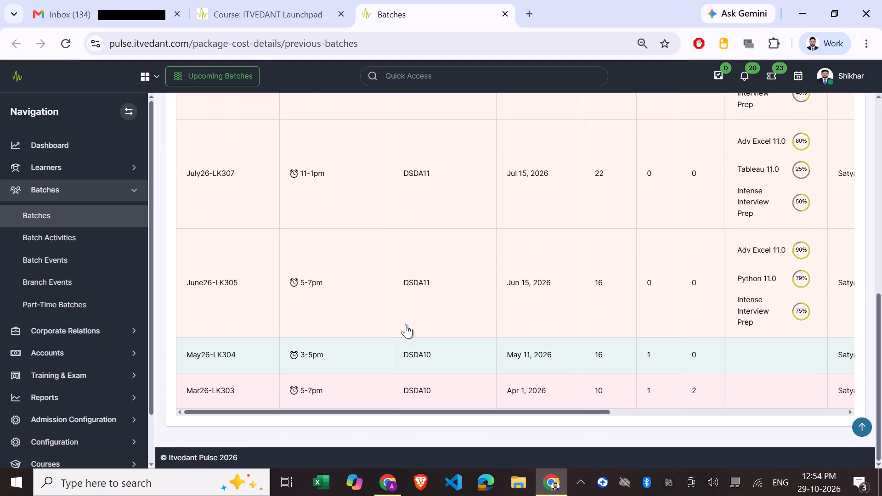
pyautogui.scroll(3, 406, 324)
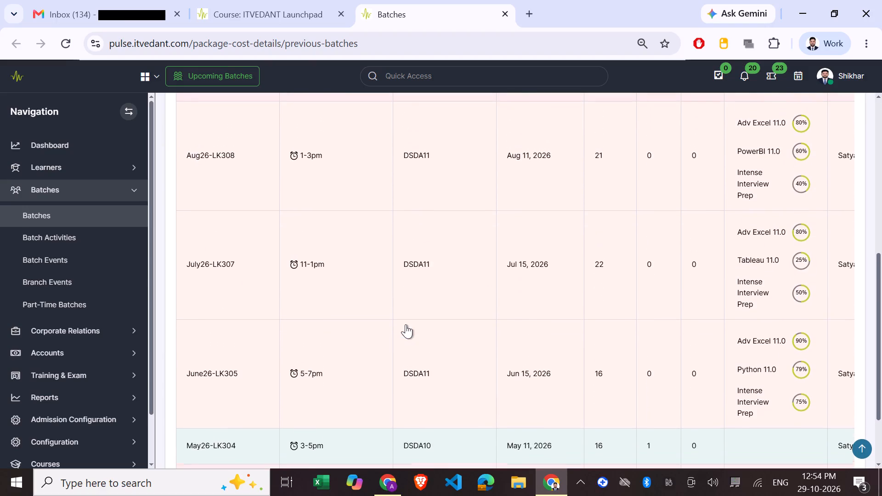
pyautogui.scroll(1, 406, 324)
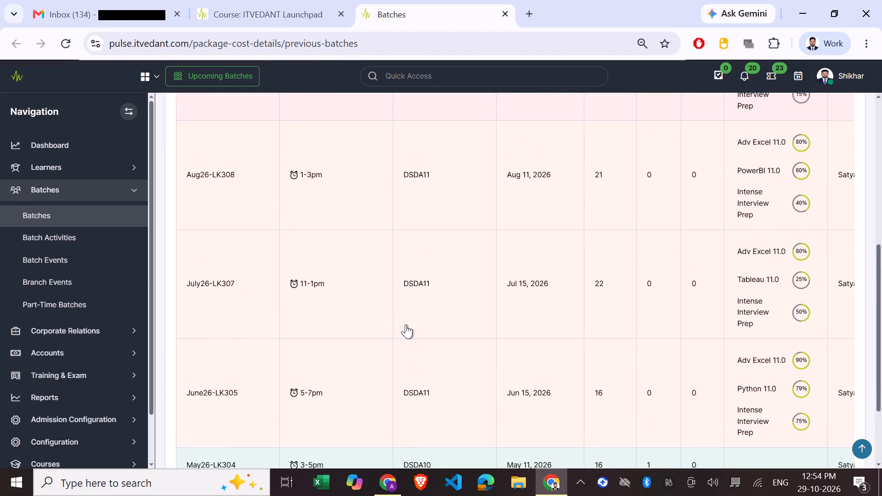
pyautogui.scroll(3, 406, 324)
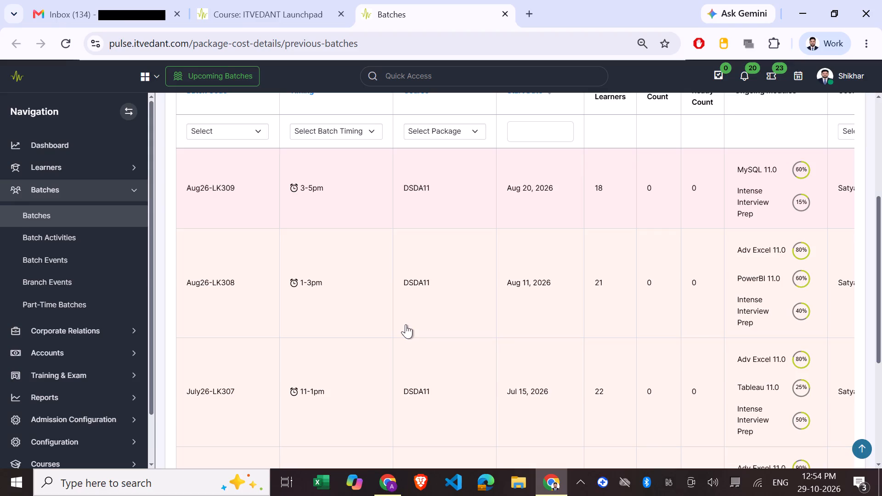
pyautogui.scroll(-2, 406, 324)
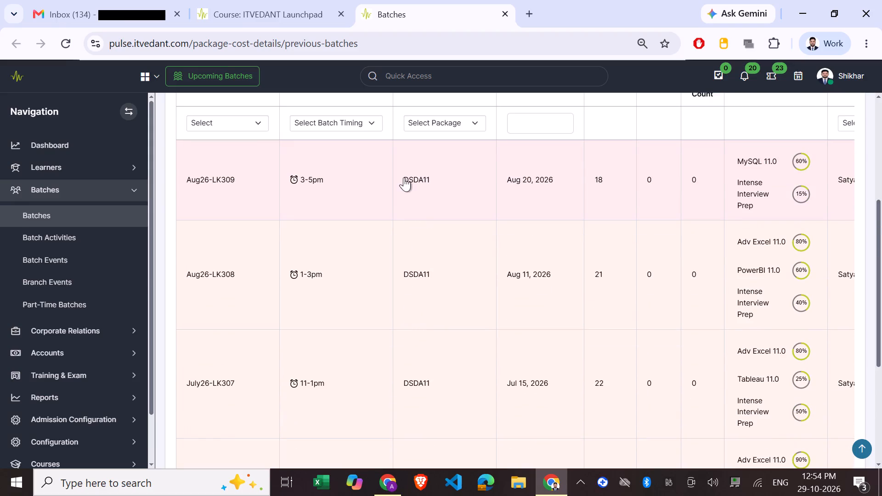
# Open batch Aug26-LK309 and go to its Adv Excel 11.0 course from the Essential Modules.
pyautogui.click(230, 169)
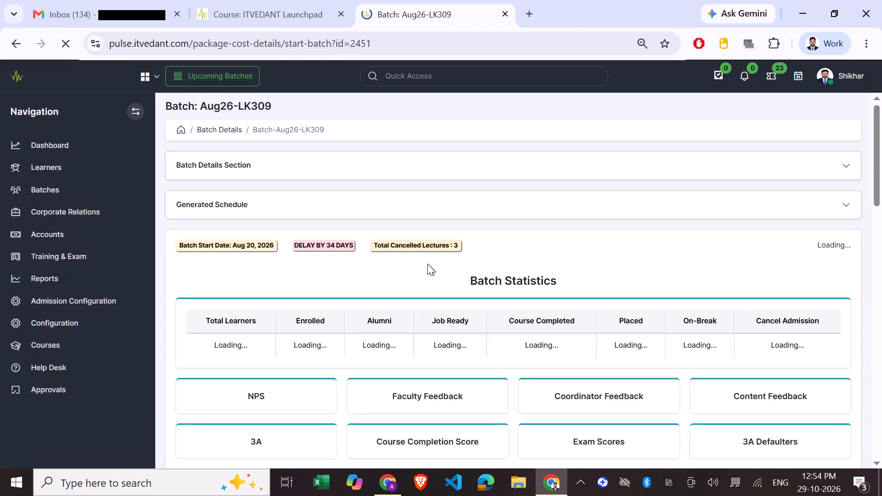
pyautogui.scroll(-4, 580, 300)
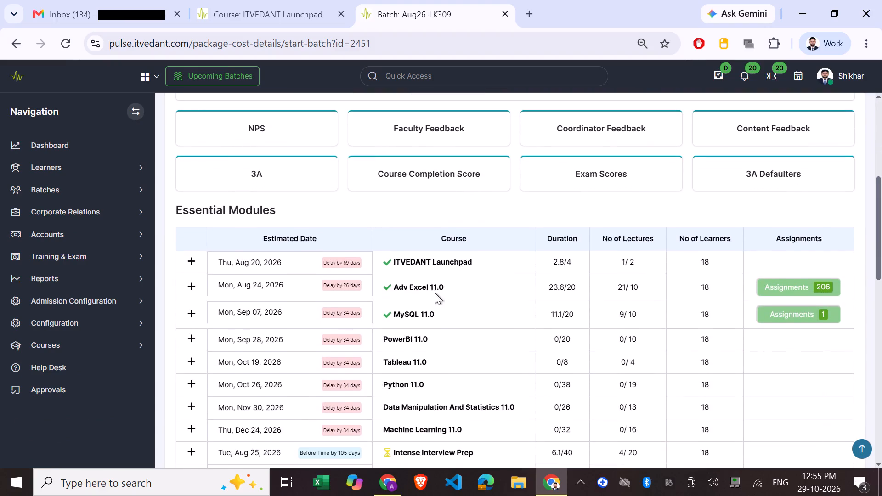
pyautogui.click(426, 287)
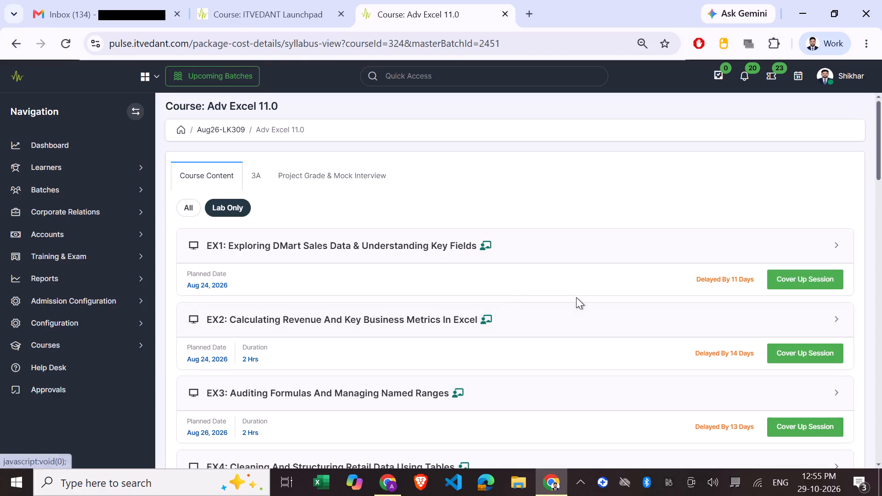
# Review the Adv Excel 11.0 lab sessions and all extra sessions, including their dates, trainers and completion statuses.
pyautogui.scroll(-2, 576, 297)
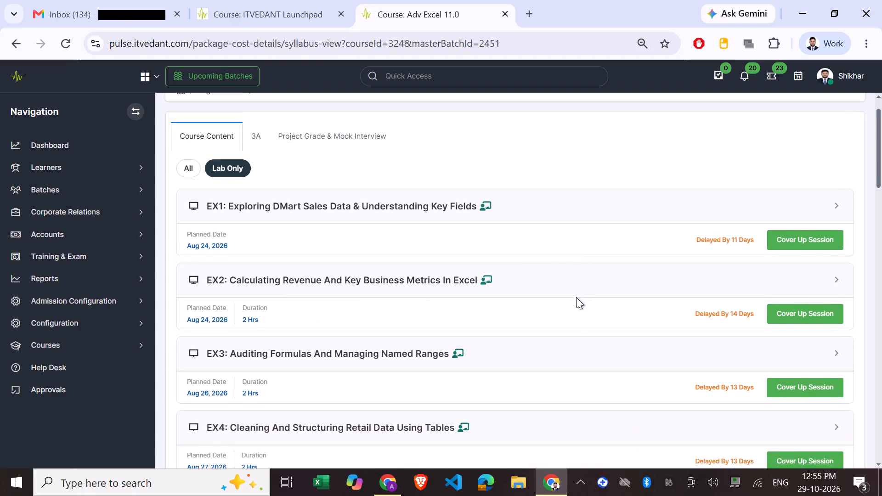
pyautogui.scroll(-7, 576, 297)
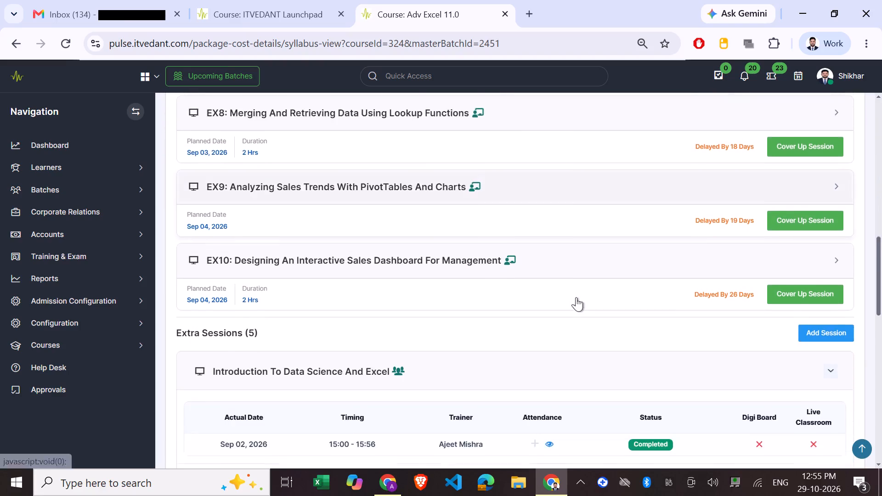
pyautogui.scroll(-6, 576, 297)
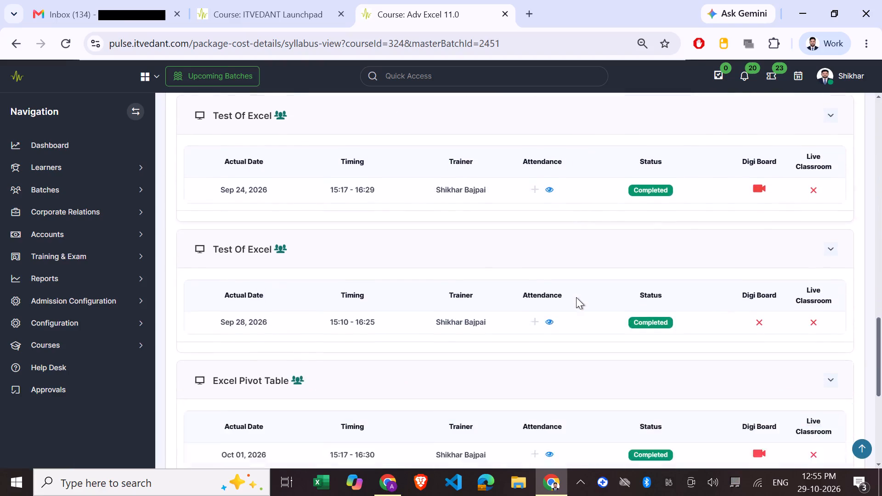
pyautogui.scroll(-4, 576, 297)
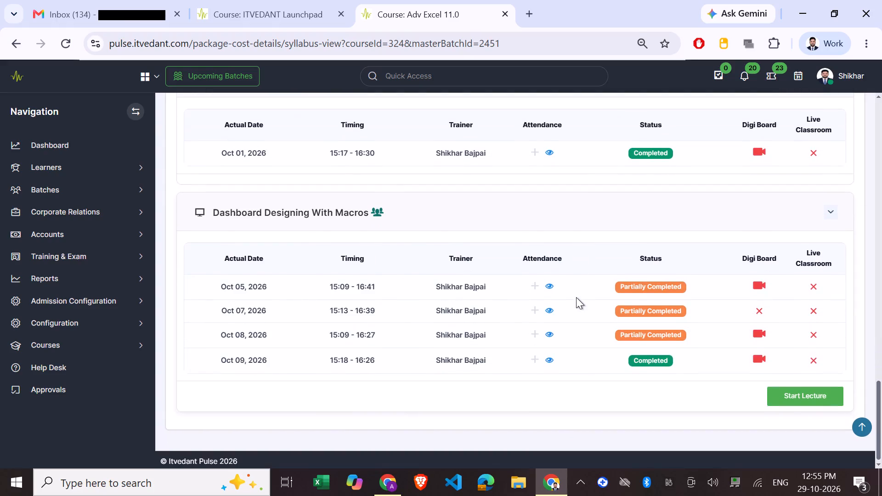
pyautogui.scroll(-3, 576, 297)
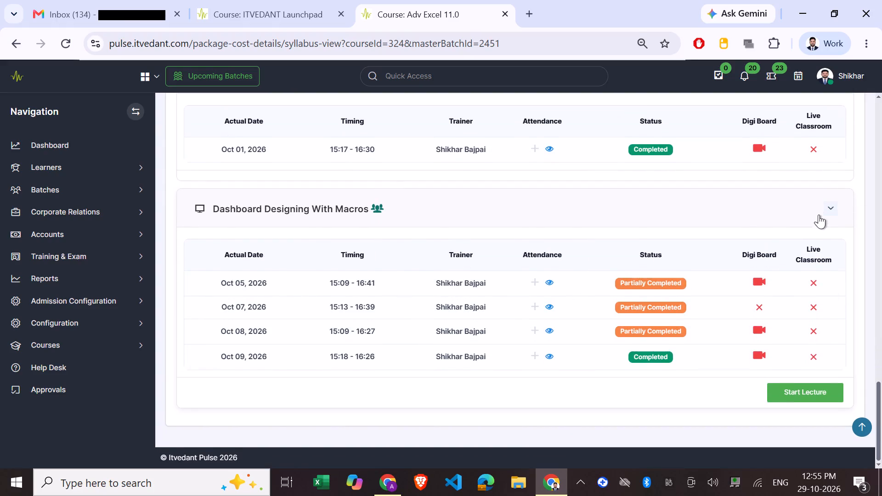
# Collapse and re-expand the Dashboard Designing With Macros extra session to inspect its lecture records, and toggle it again.
pyautogui.click(829, 205)
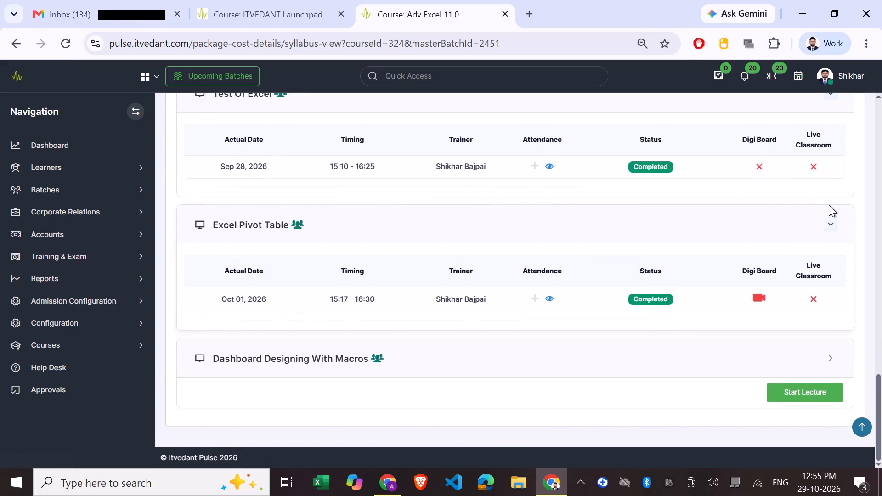
pyautogui.click(807, 359)
pyautogui.scroll(-1, 807, 359)
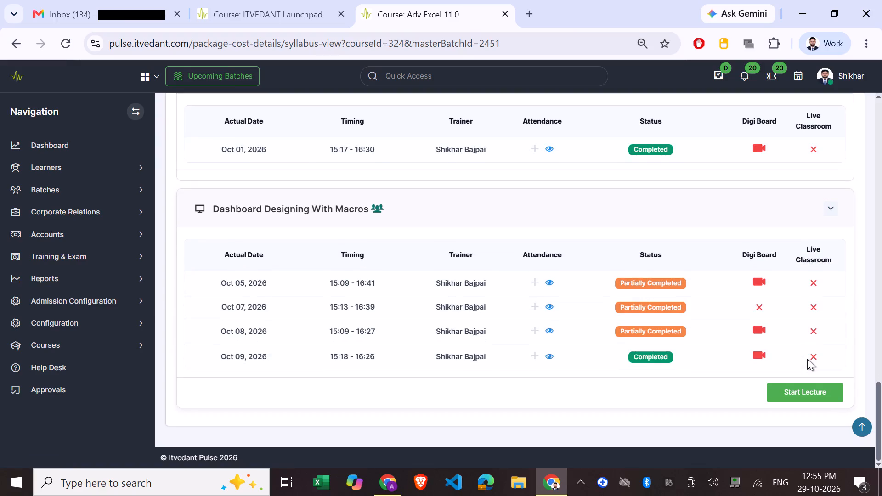
pyautogui.scroll(-1, 807, 359)
pyautogui.scroll(1, 676, 247)
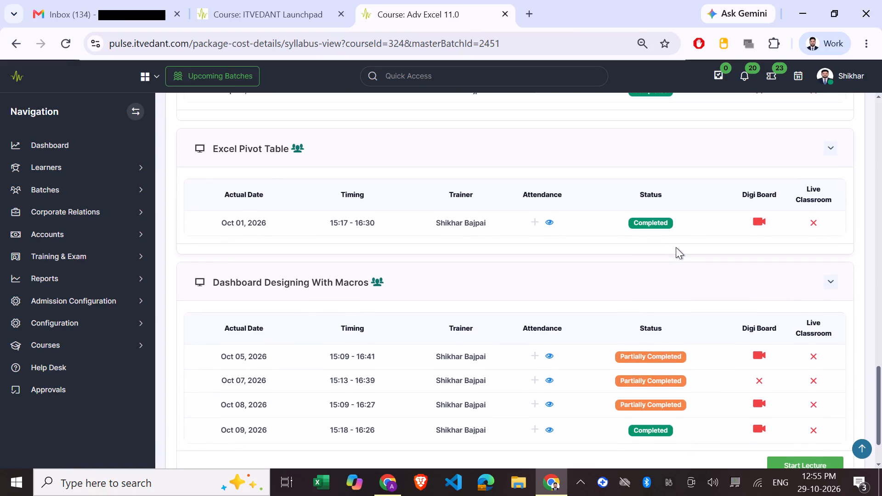
pyautogui.click(779, 273)
# Look back over the extra sessions and the planned dates and delays of lab exercises EX1 to EX10.
pyautogui.scroll(3, 717, 259)
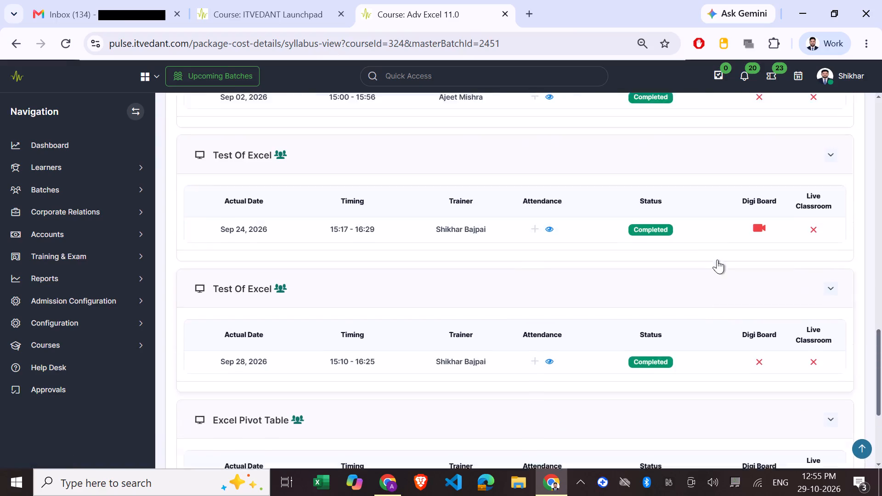
pyautogui.scroll(4, 717, 259)
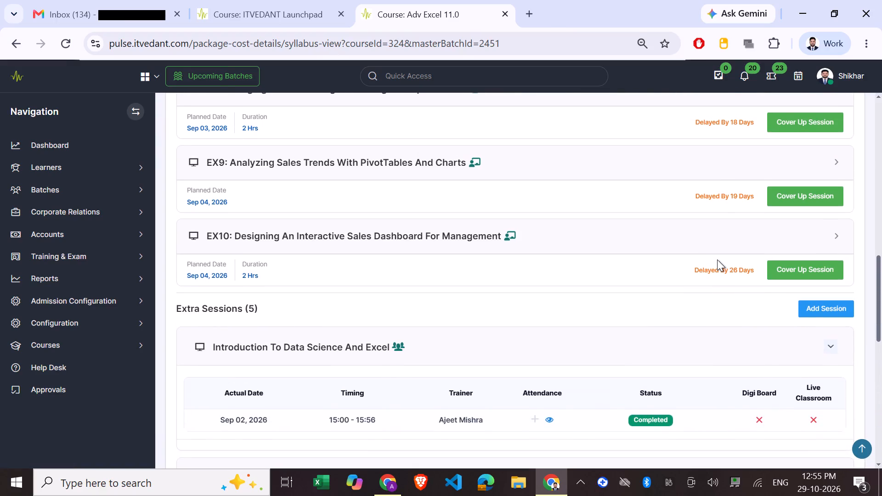
pyautogui.scroll(3, 717, 259)
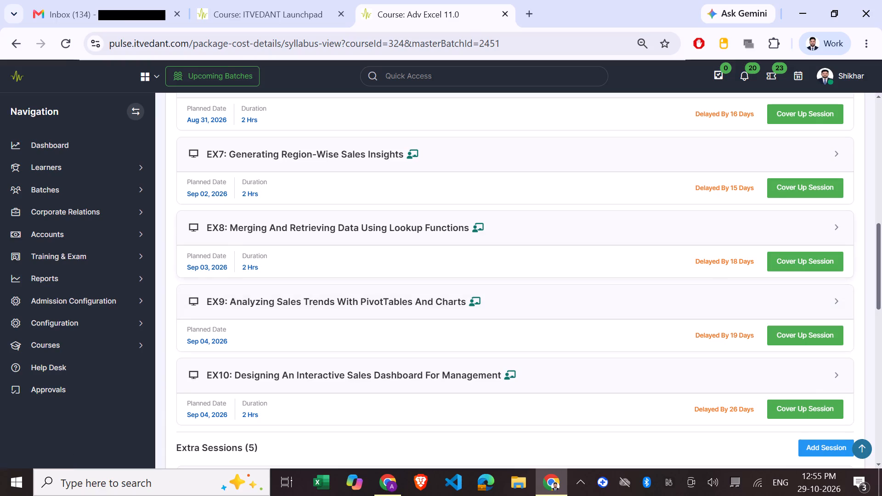
pyautogui.scroll(-2, 746, 276)
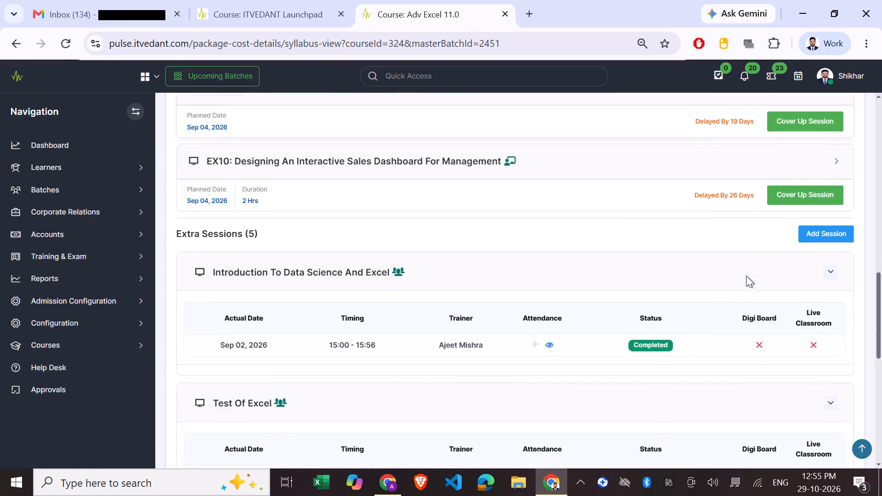
pyautogui.scroll(-1, 746, 276)
pyautogui.scroll(5, 746, 276)
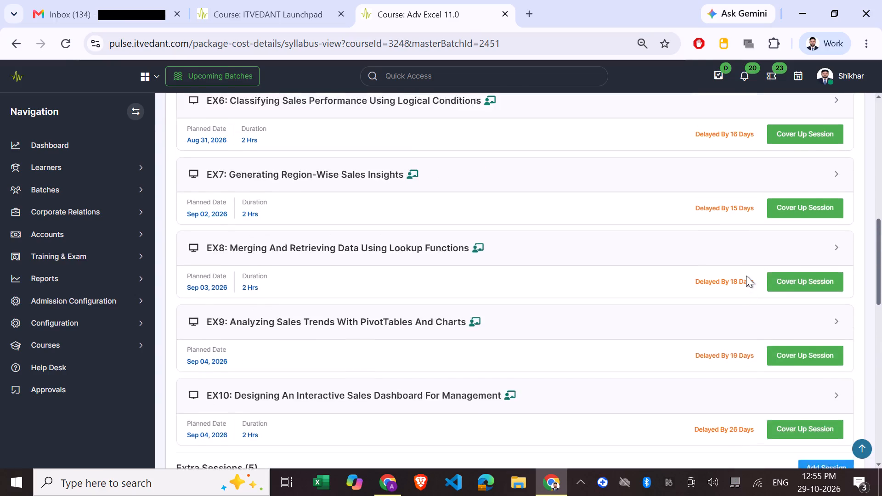
pyautogui.scroll(3, 746, 276)
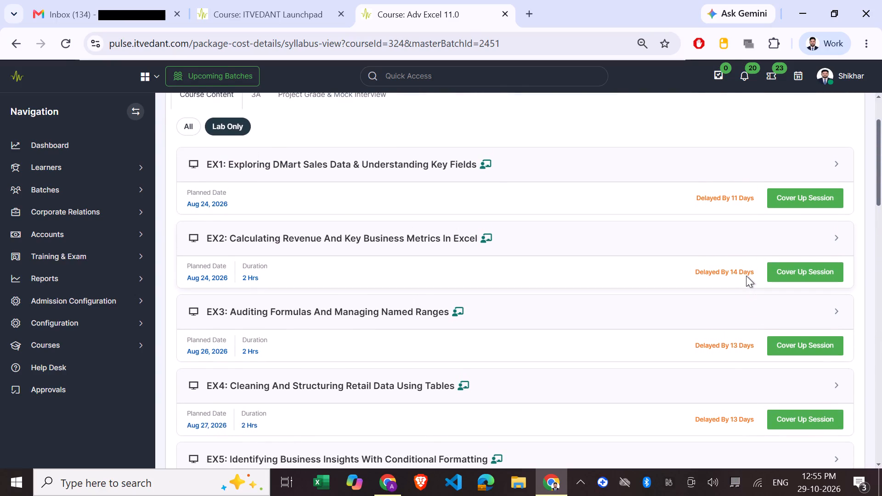
pyautogui.scroll(1, 746, 276)
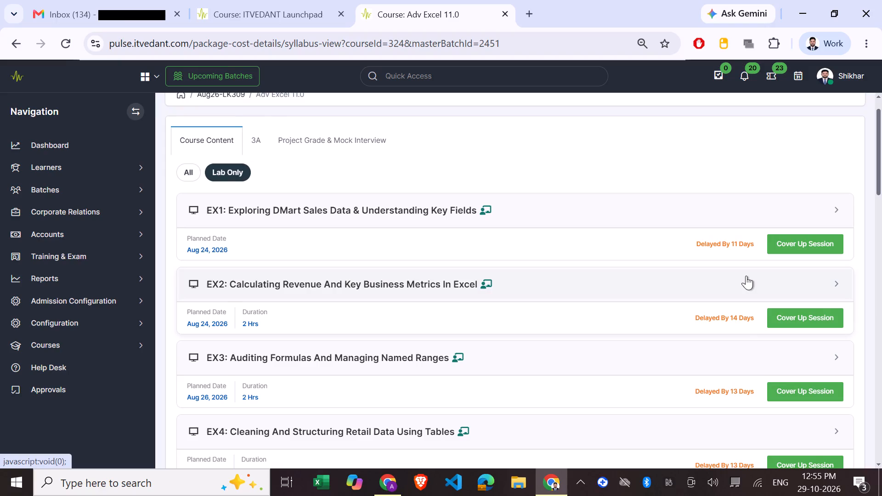
# Open the Adv Excel 11.0 3A page in a new tab and review each learner's attendance, assessment and digital learning scores.
pyautogui.keyDown('ctrl'); pyautogui.click(254, 139); pyautogui.keyUp('ctrl')
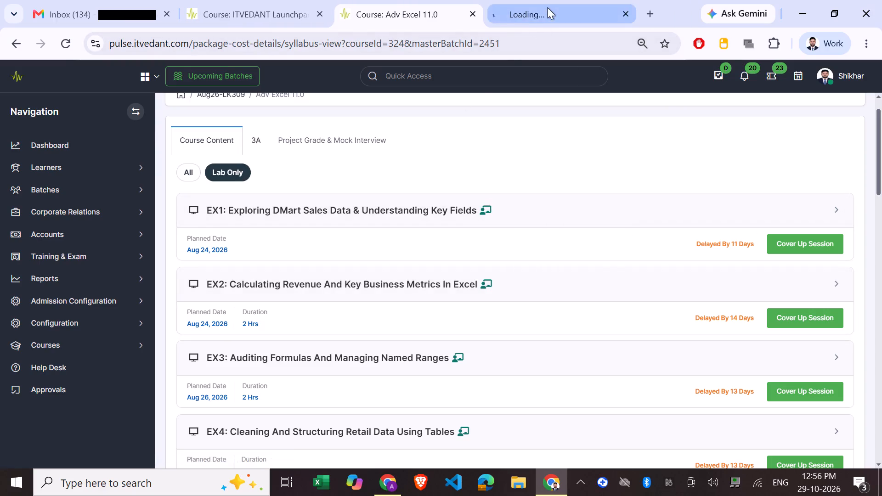
pyautogui.click(547, 7)
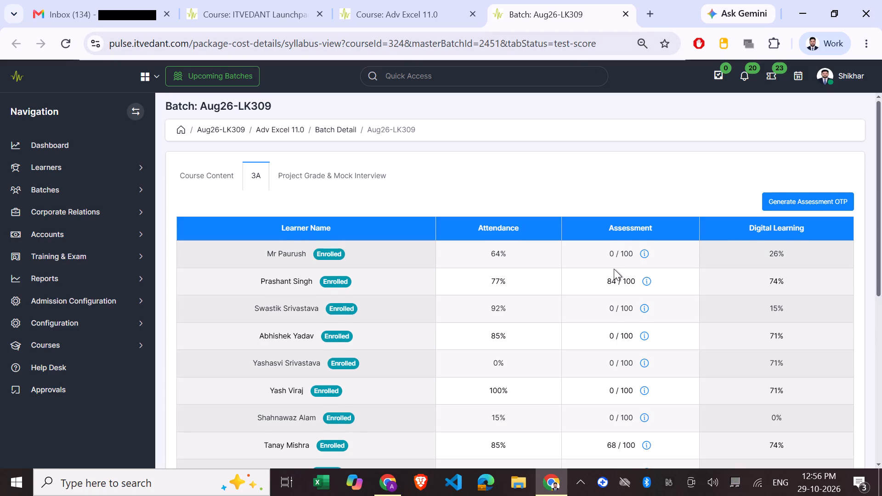
pyautogui.scroll(-2, 614, 269)
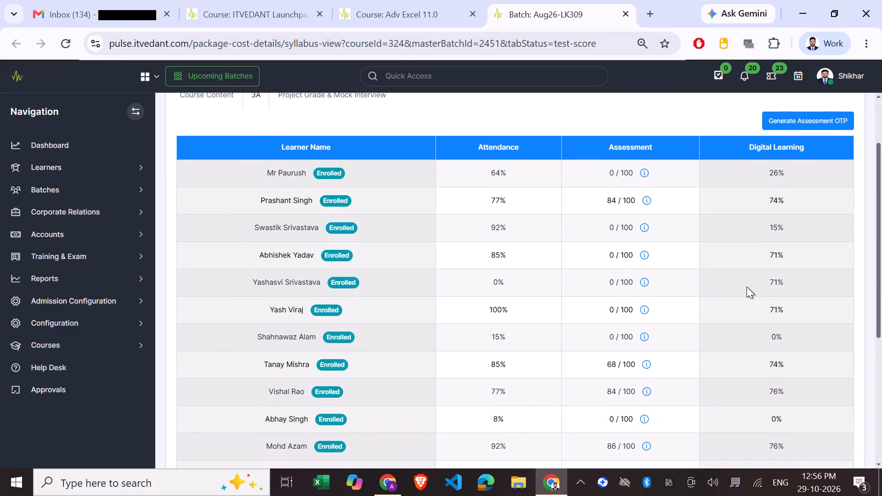
pyautogui.scroll(-1, 746, 287)
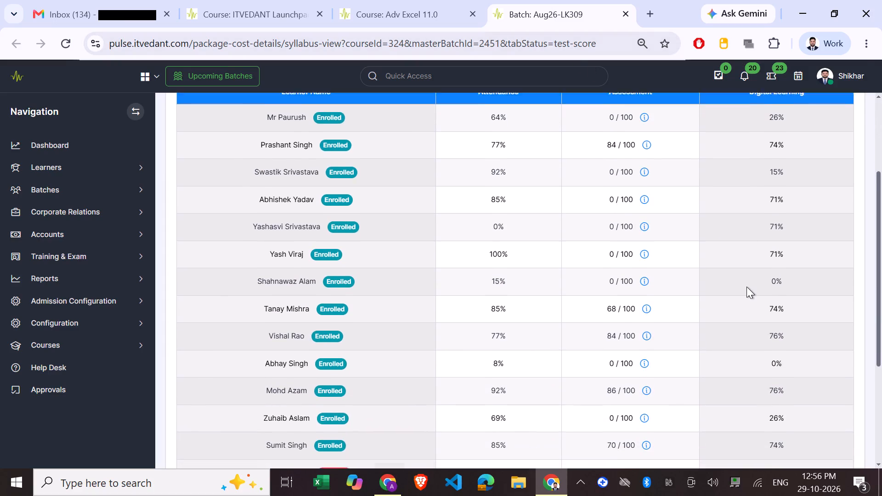
pyautogui.scroll(-1, 746, 287)
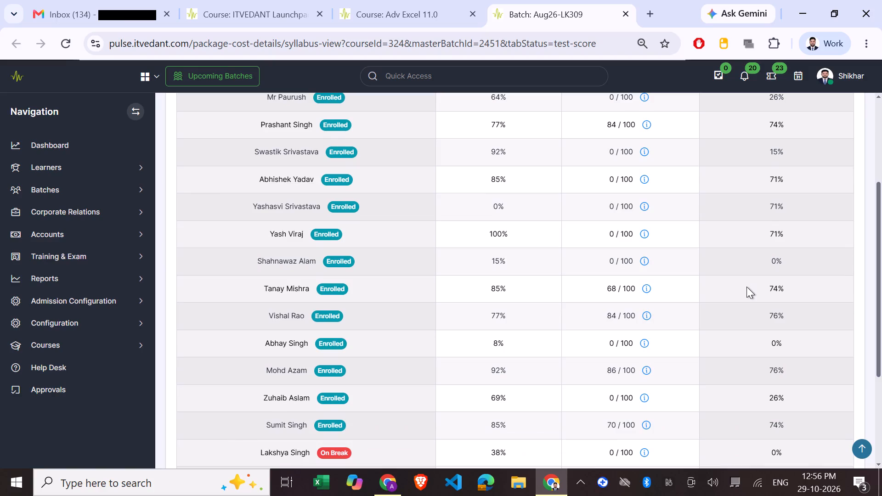
pyautogui.scroll(-1, 746, 287)
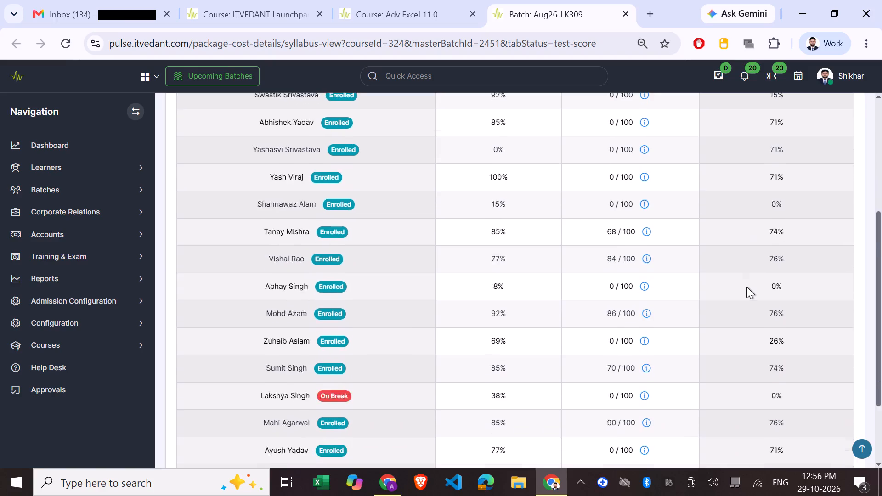
pyautogui.scroll(-3, 746, 287)
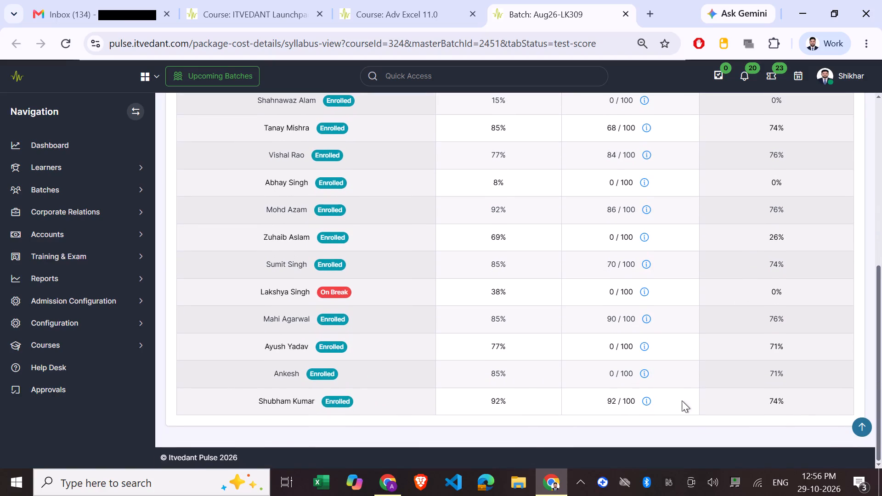
pyautogui.scroll(-2, 644, 262)
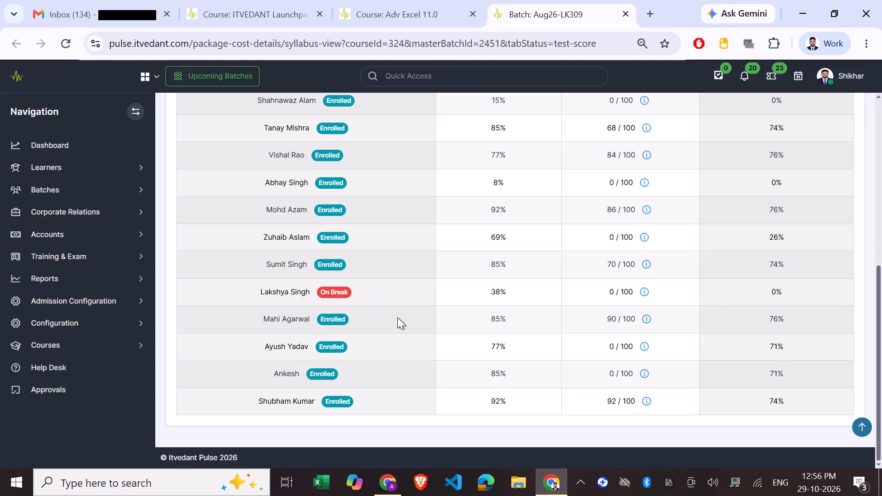
pyautogui.scroll(3, 397, 317)
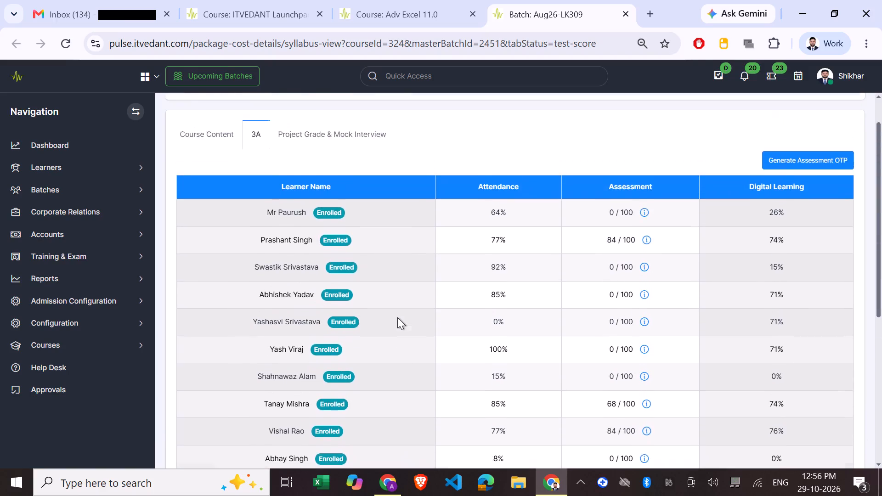
# Finish viewing the Adv Excel 11.0 3A scores and close the Aug26-LK309 batch tab.
pyautogui.scroll(3, 397, 317)
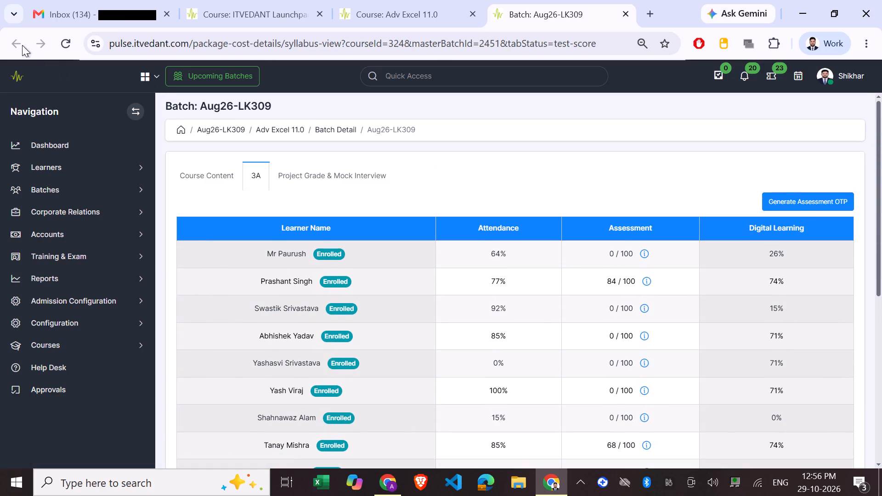
pyautogui.click(625, 11)
# From the notifications page, read the closed ticket "Attendance of 12 October and 13 October" with its replies, and return to the notifications.
pyautogui.click(748, 71)
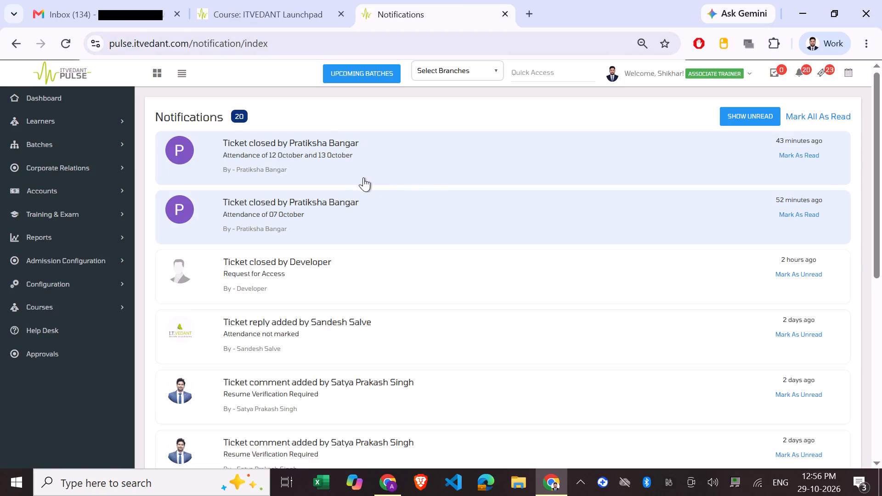
pyautogui.click(429, 175)
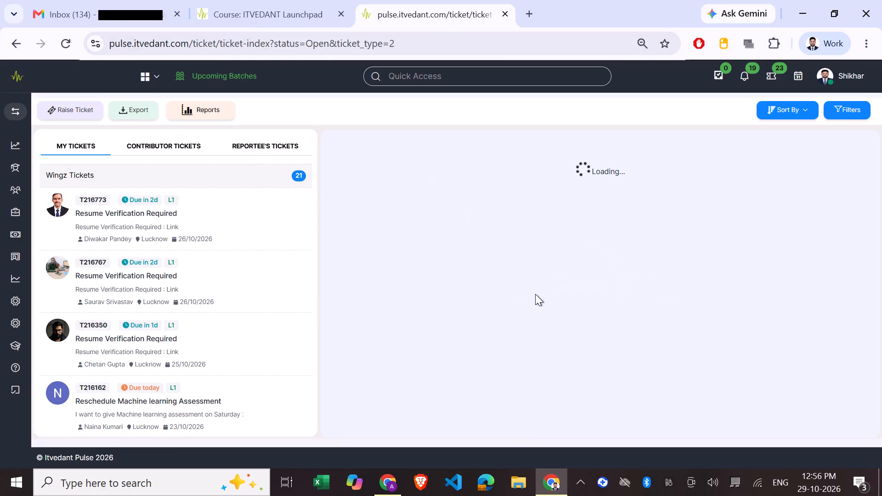
pyautogui.scroll(-4, 635, 332)
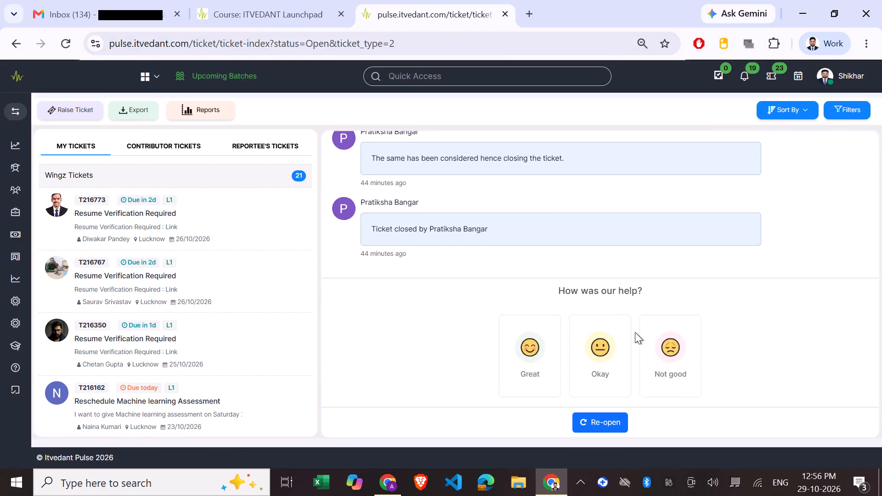
pyautogui.scroll(1, 635, 332)
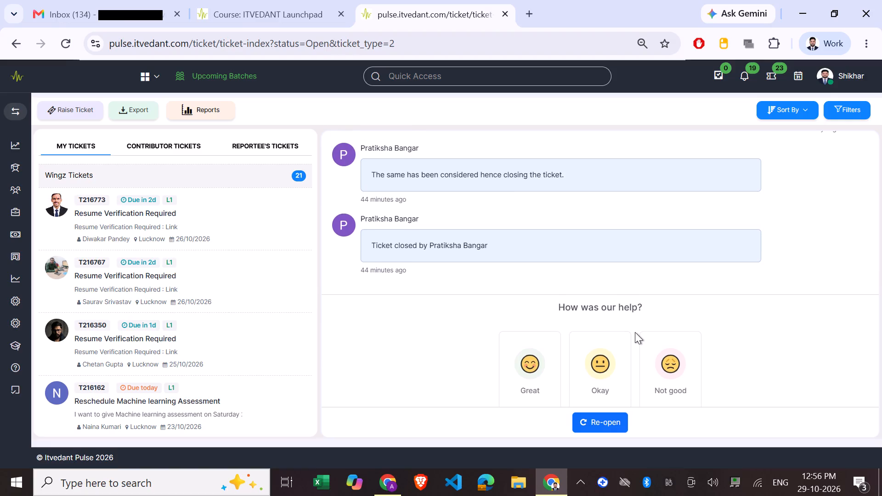
pyautogui.scroll(1, 635, 332)
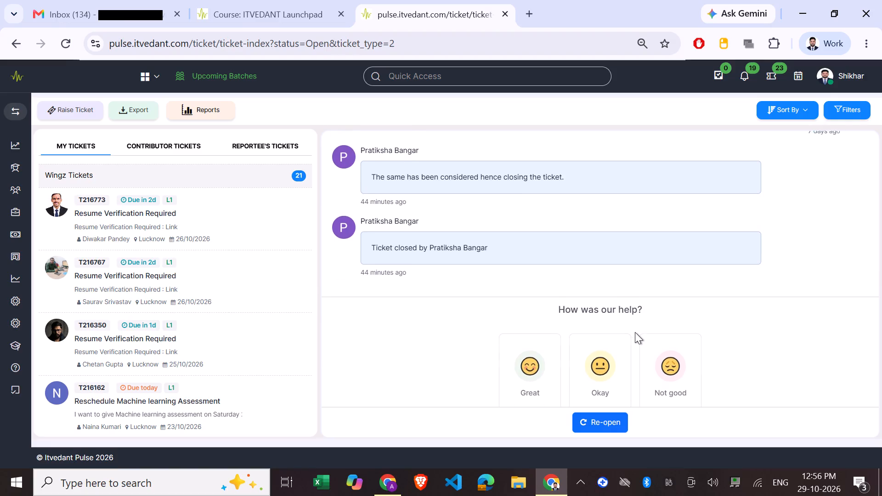
pyautogui.scroll(5, 635, 332)
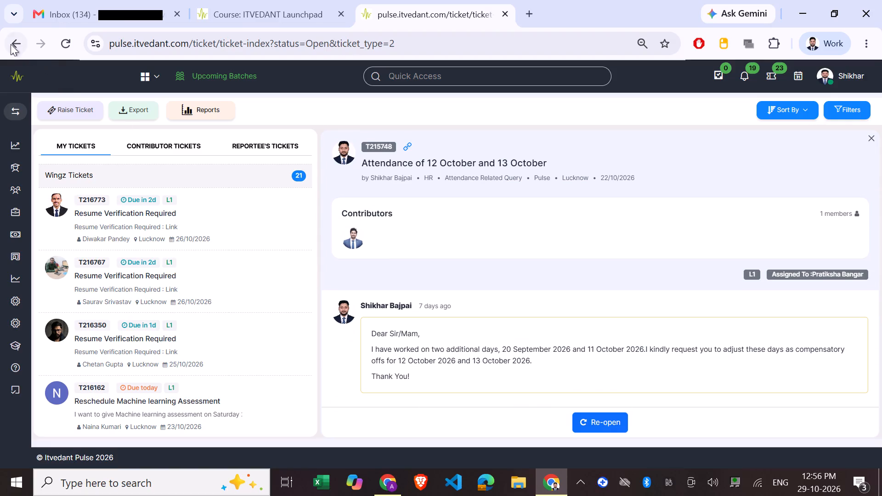
pyautogui.scroll(5, 171, 238)
pyautogui.click(8, 39)
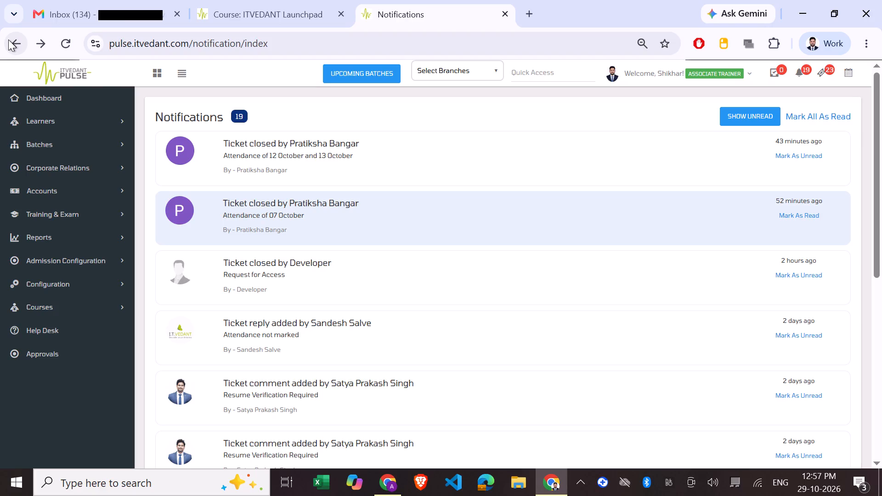
# Read the closed ticket "Attendance of 07 October" and its replies, and return to the notifications.
pyautogui.click(366, 214)
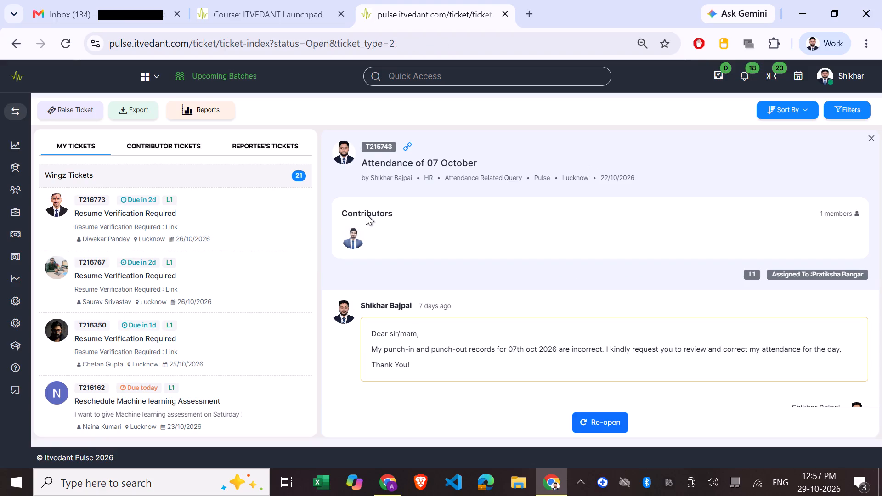
pyautogui.scroll(-2, 531, 324)
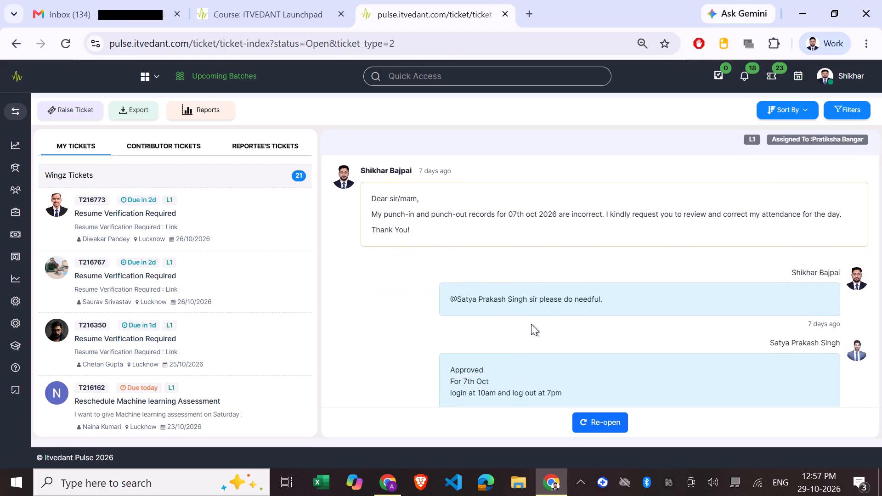
pyautogui.scroll(-2, 531, 324)
pyautogui.scroll(1, 531, 324)
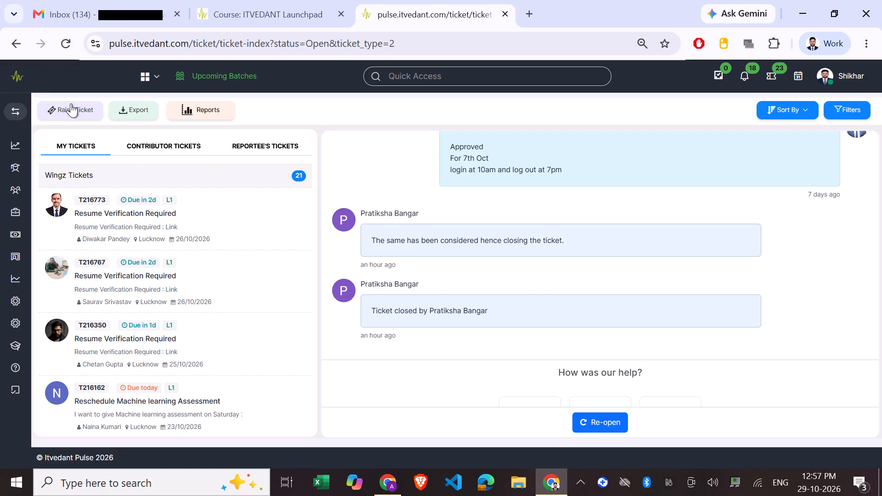
pyautogui.click(17, 49)
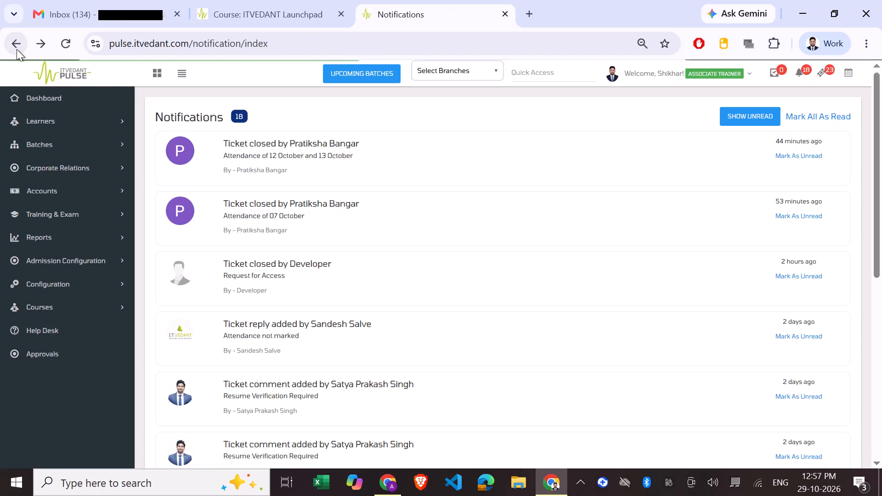
# Go back to the Adv Excel 11.0 course page and look over its lab exercises and extra sessions.
pyautogui.click(17, 49)
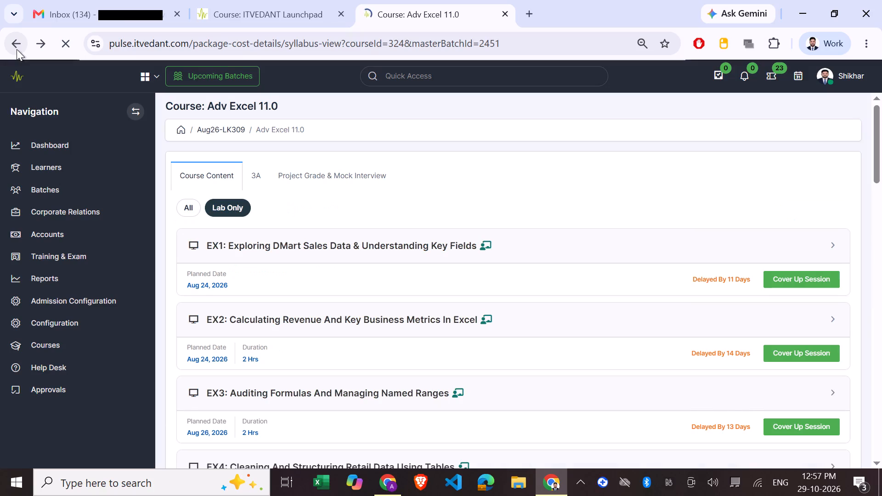
pyautogui.scroll(-5, 507, 240)
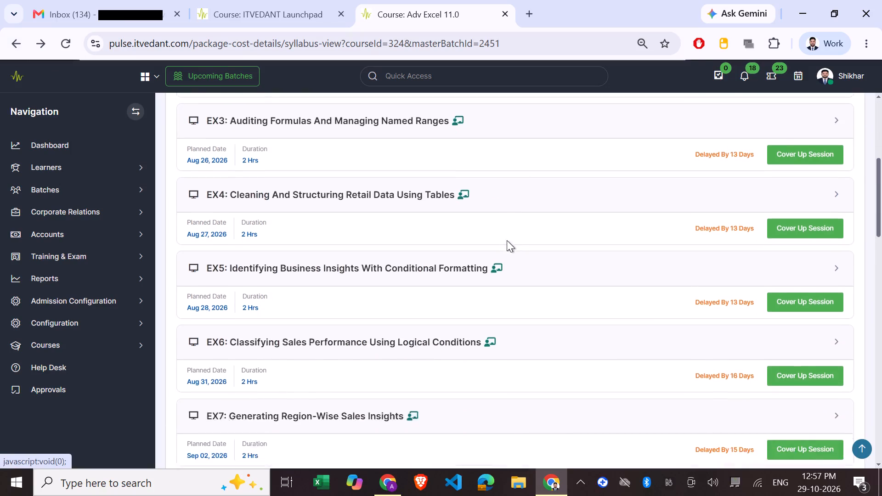
pyautogui.scroll(-5, 507, 240)
pyautogui.scroll(2, 507, 240)
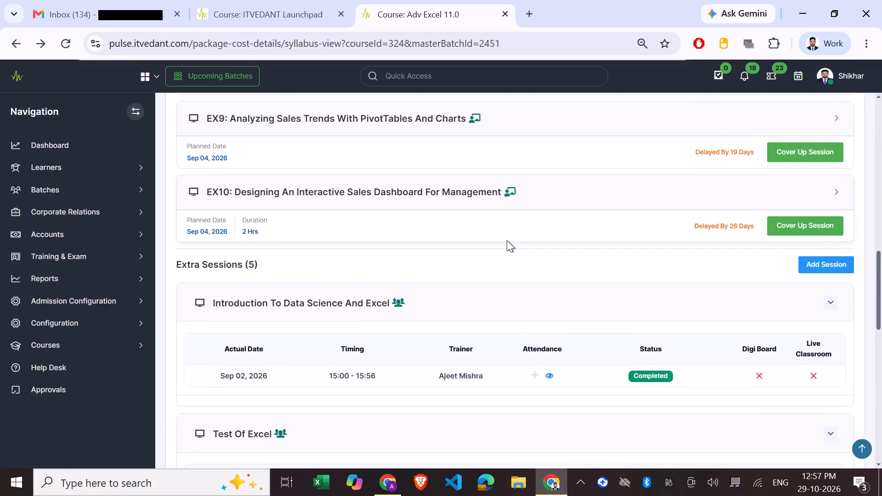
# Switch to the open ITVEDANT Launchpad course page to view its sessions.
pyautogui.click(297, 6)
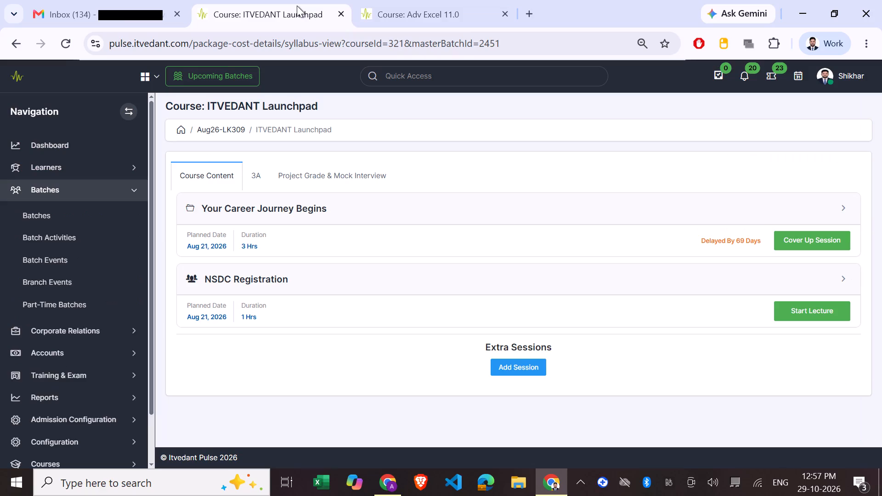
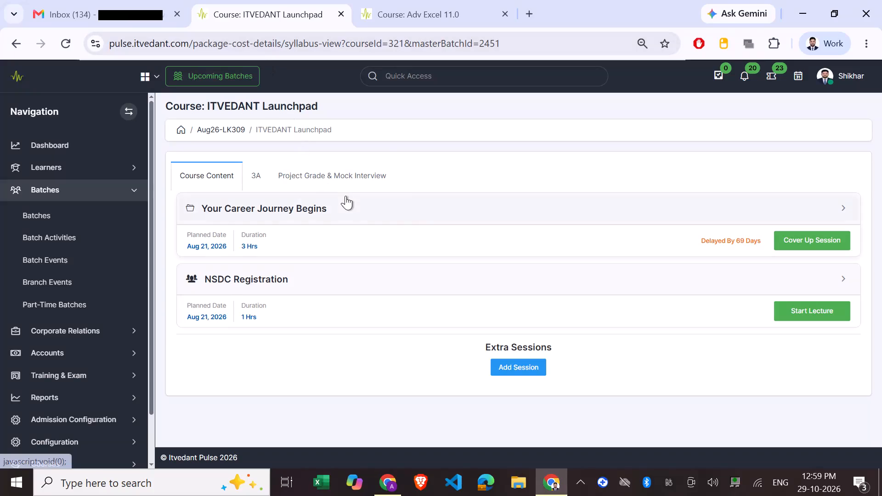
# Look over the learners' project scores, mock scores and trainer feedback in the ITVEDANT Launchpad project grade and mock interview list.
pyautogui.click(365, 176)
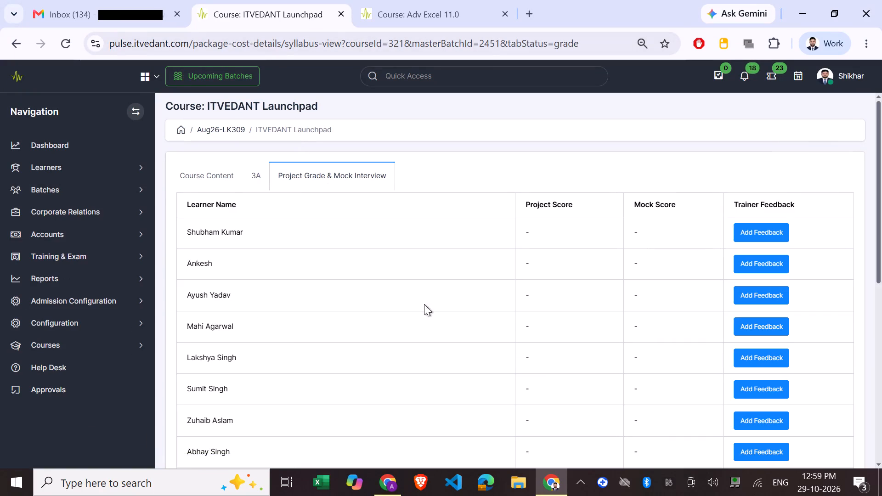
pyautogui.scroll(-9, 439, 340)
pyautogui.scroll(2, 439, 340)
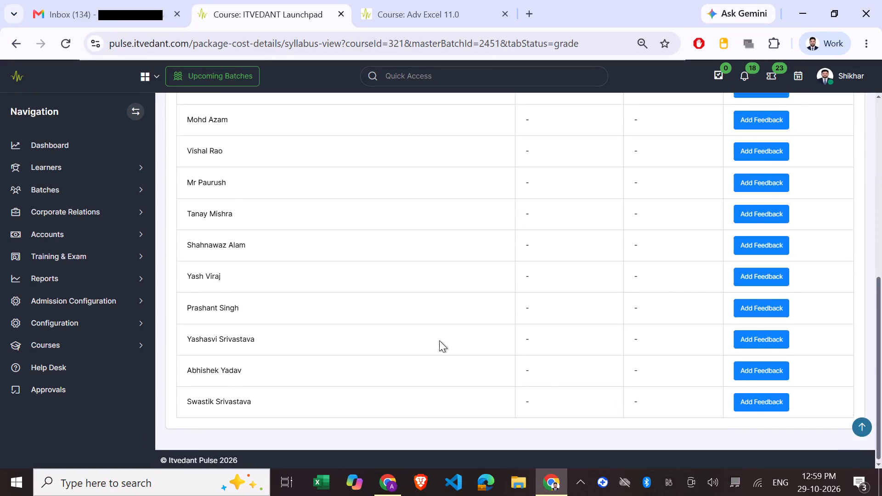
pyautogui.scroll(6, 439, 340)
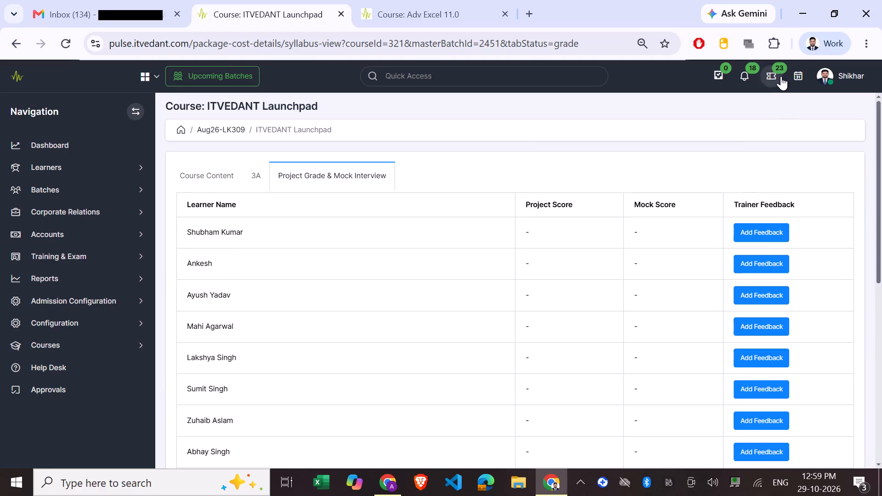
# Go to KPI management from the profile options and open the KPI sheet for Oct, 2026.
pyautogui.click(840, 77)
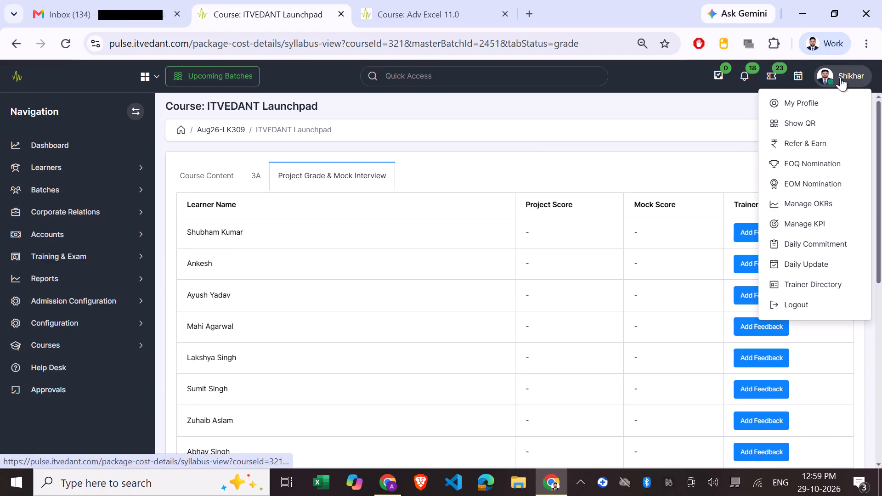
pyautogui.keyDown('ctrl'); pyautogui.click(802, 222); pyautogui.keyUp('ctrl')
pyautogui.click(584, 11)
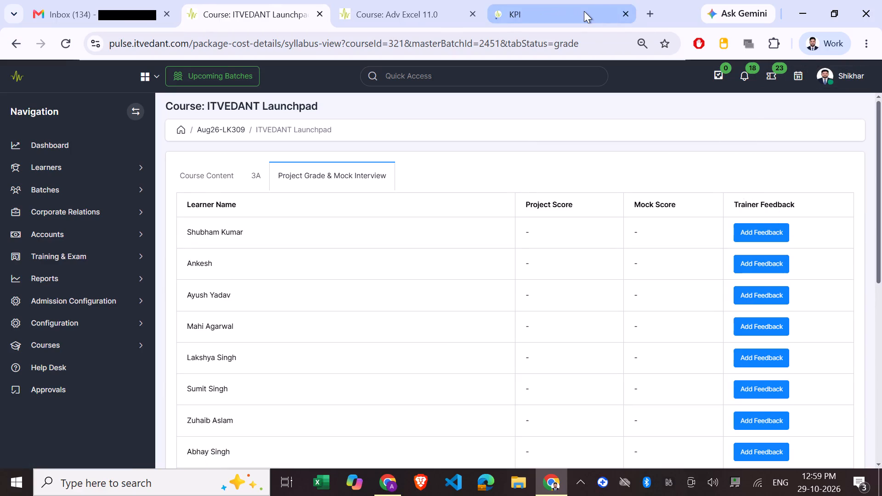
pyautogui.click(537, 264)
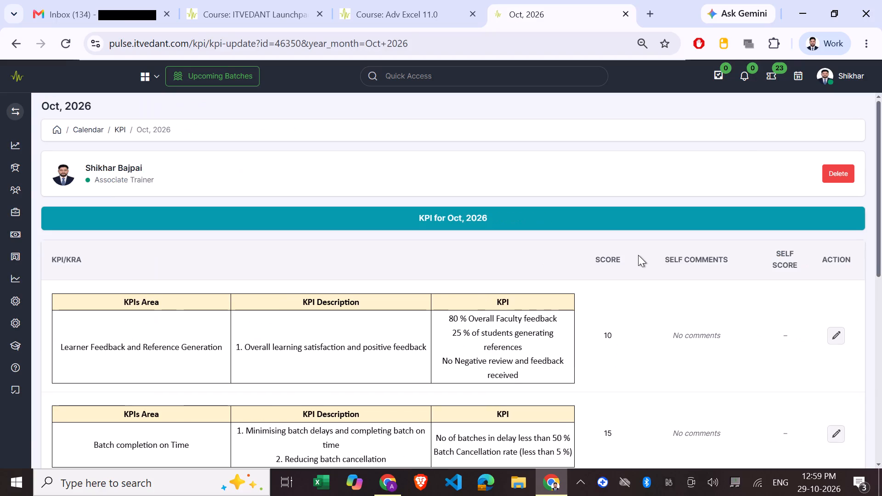
# Examine all KPI areas on the Oct, 2026 sheet, with their descriptions, targets, scores, self comments and self scores.
pyautogui.scroll(-6, 638, 255)
pyautogui.scroll(1, 638, 255)
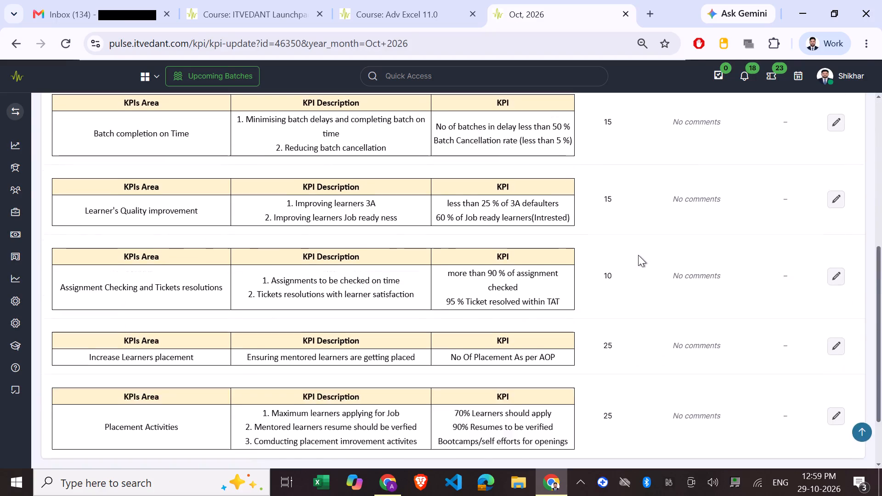
pyautogui.scroll(1, 638, 255)
pyautogui.hotkey('ctrl', '-')
pyautogui.hotkey('ctrl', '-')
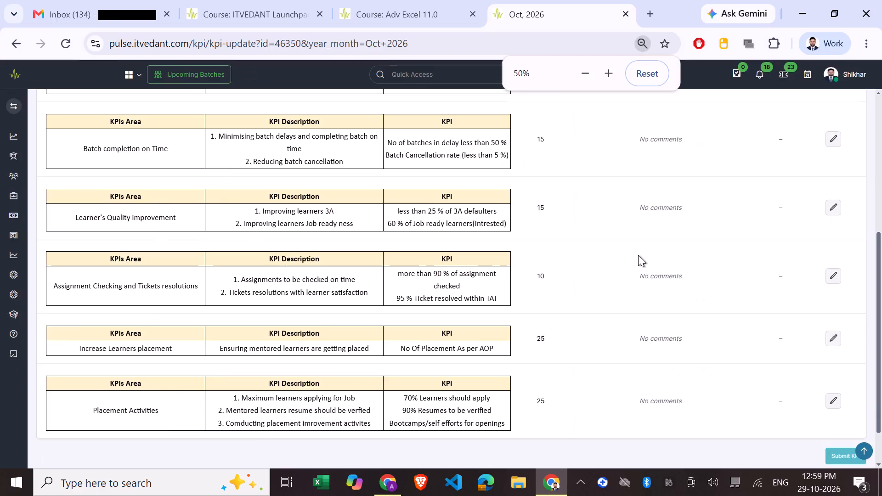
pyautogui.scroll(1, 638, 255)
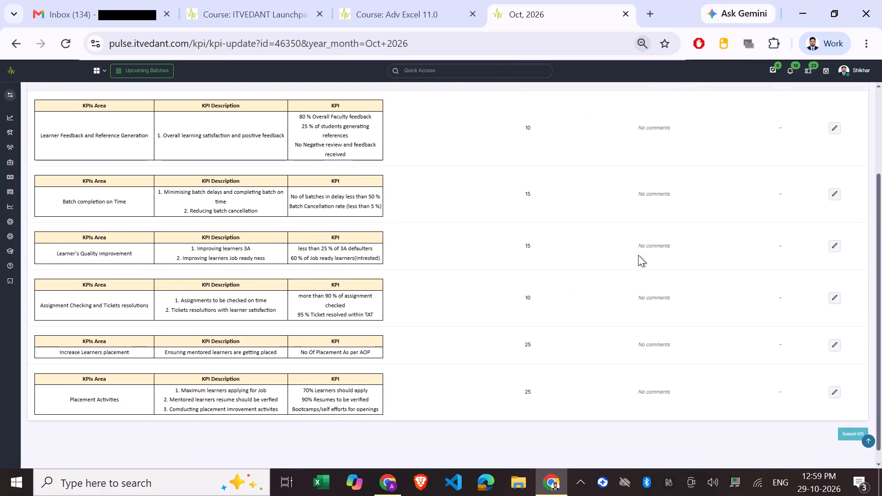
pyautogui.scroll(2, 638, 255)
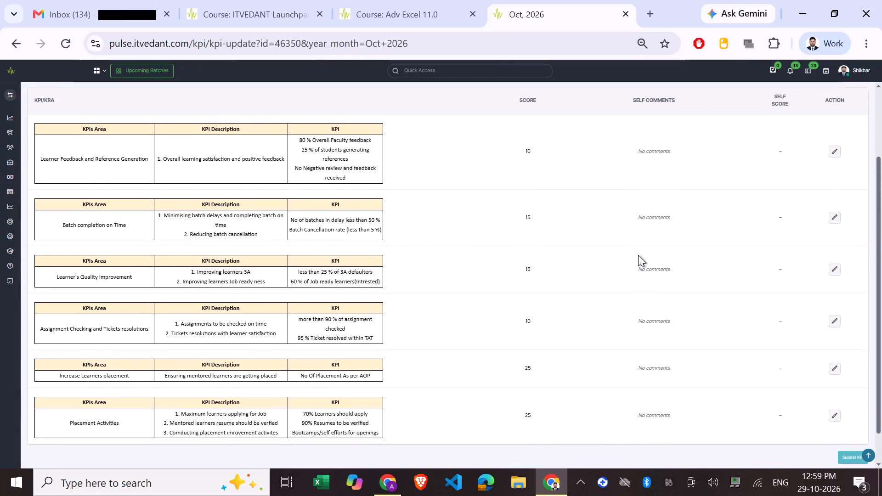
pyautogui.scroll(2, 638, 255)
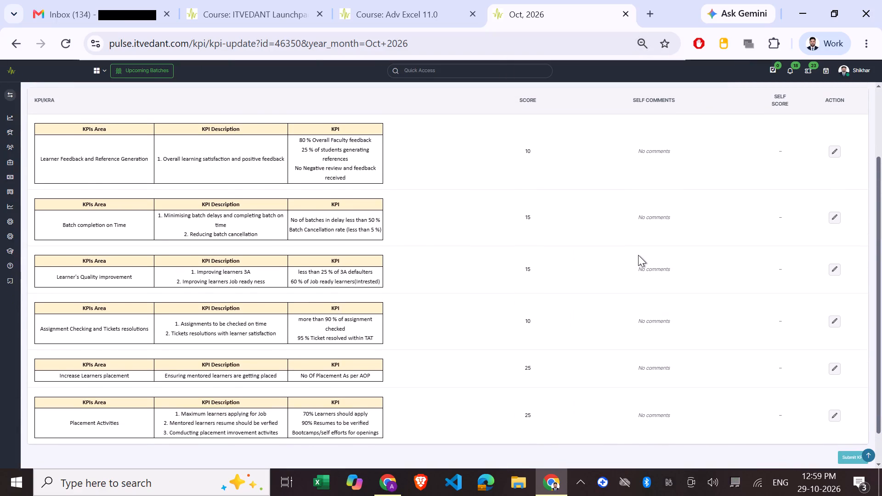
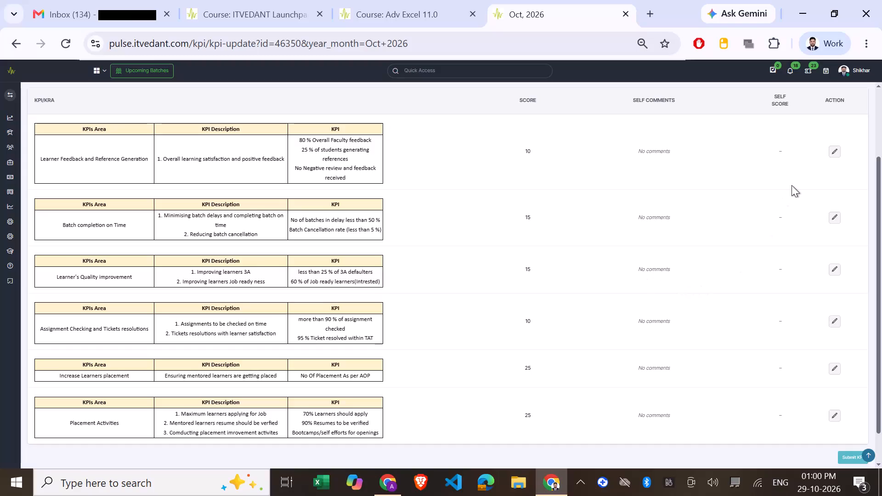
# Open the Learner Feedback and Reference Generation KPI for editing its self comments and self score.
pyautogui.click(832, 153)
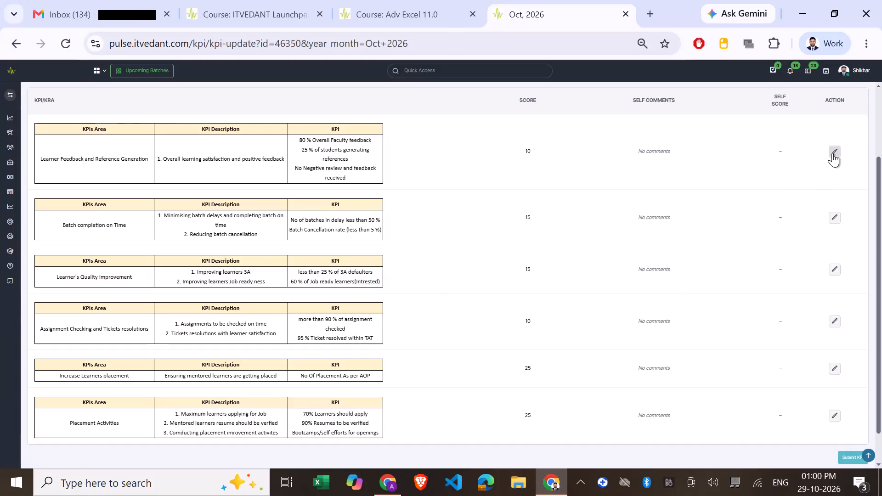
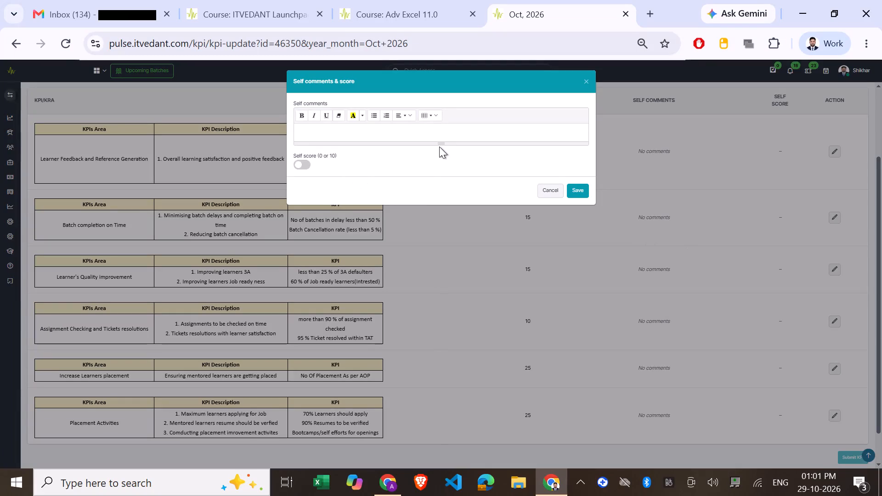
# Enlarge the self comments box and switch on the self score (0 or 10) for the Learner Feedback and Reference Generation KPI.
pyautogui.moveTo(439, 142); pyautogui.dragTo(439, 163)
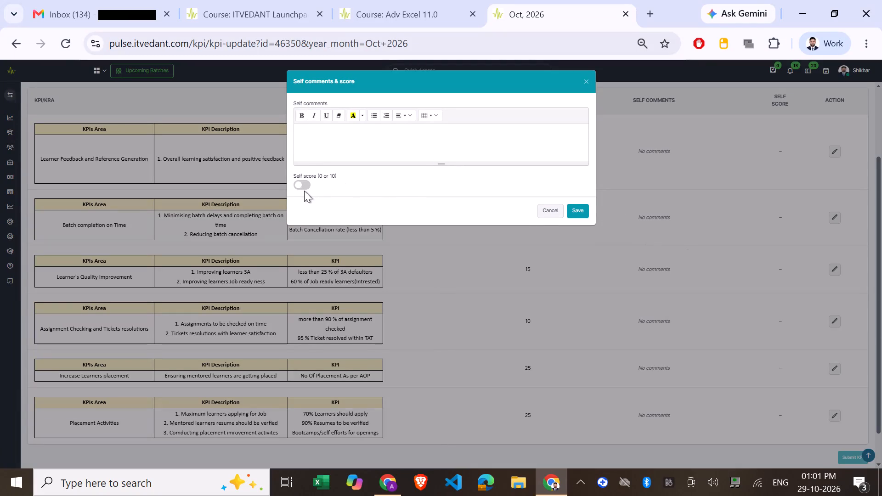
pyautogui.click(302, 190)
pyautogui.click(302, 186)
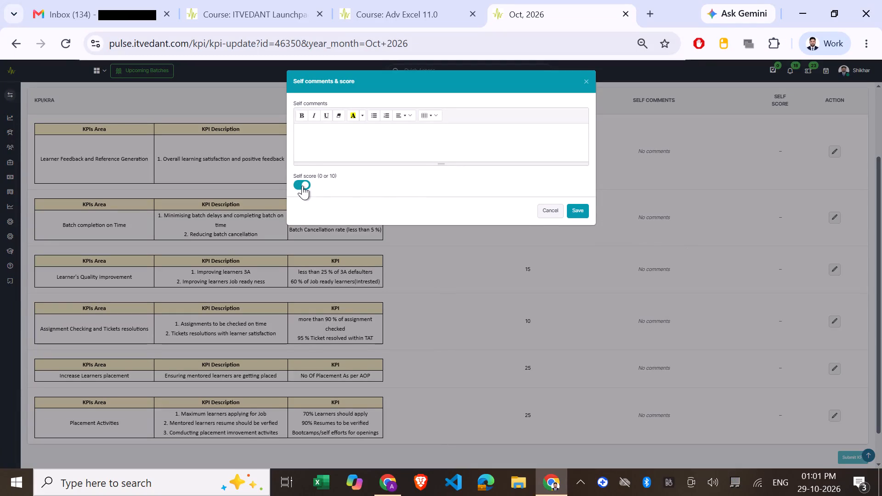
# Switch the self score (0 or 10) back off for the Learner Feedback and Reference Generation KPI.
pyautogui.click(302, 186)
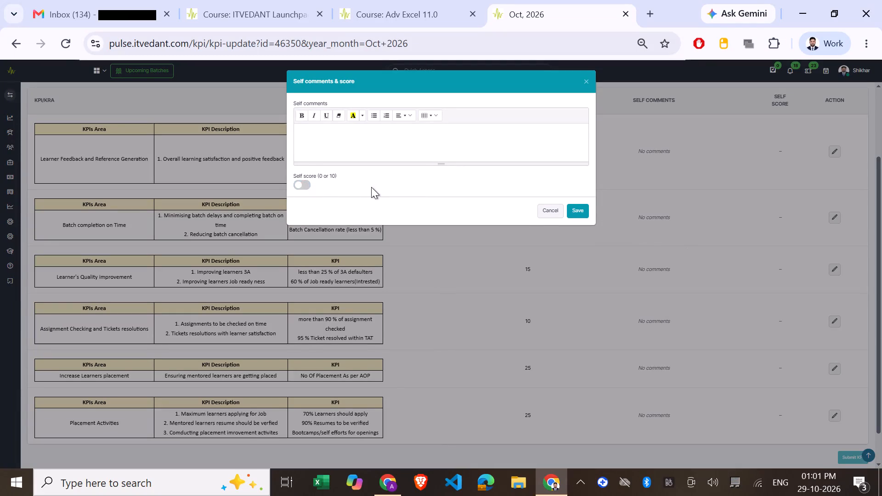
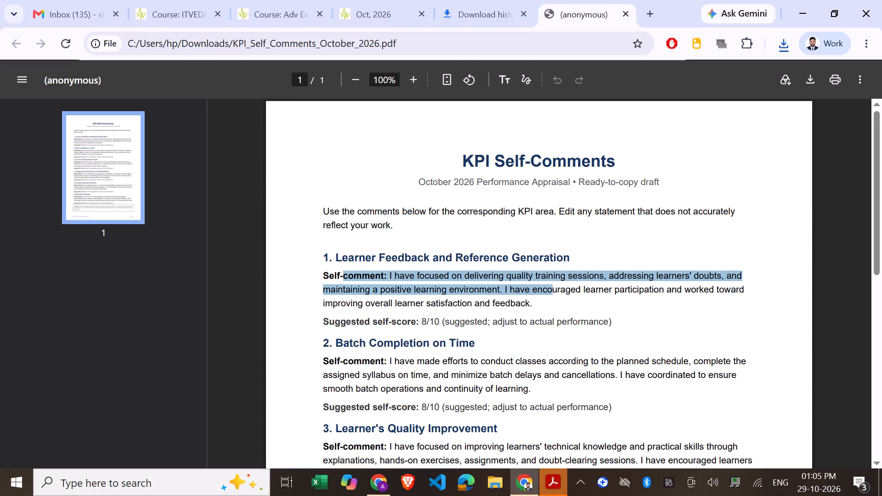
# Copy the full self-comment for Learner Feedback and Reference Generation from the KPI Self-Comments PDF, leaving out the "Self-comment:" label.
pyautogui.moveTo(537, 306); pyautogui.dragTo(317, 275)
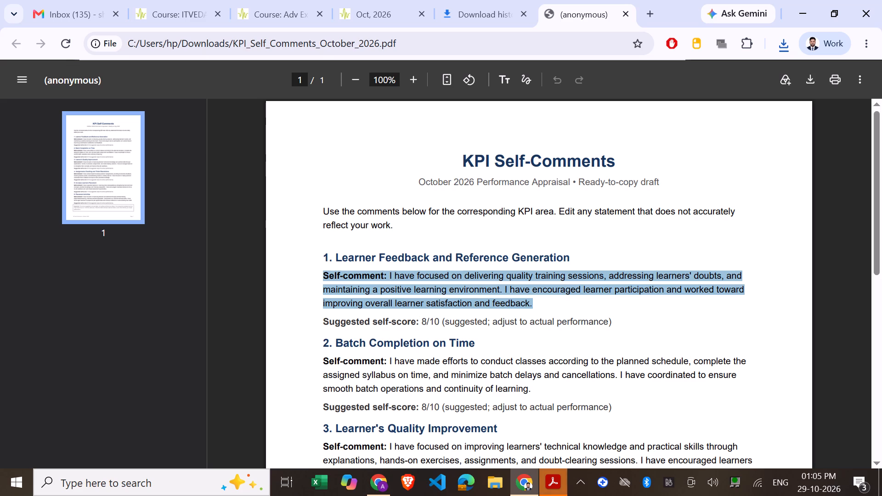
pyautogui.moveTo(317, 275); pyautogui.dragTo(389, 277)
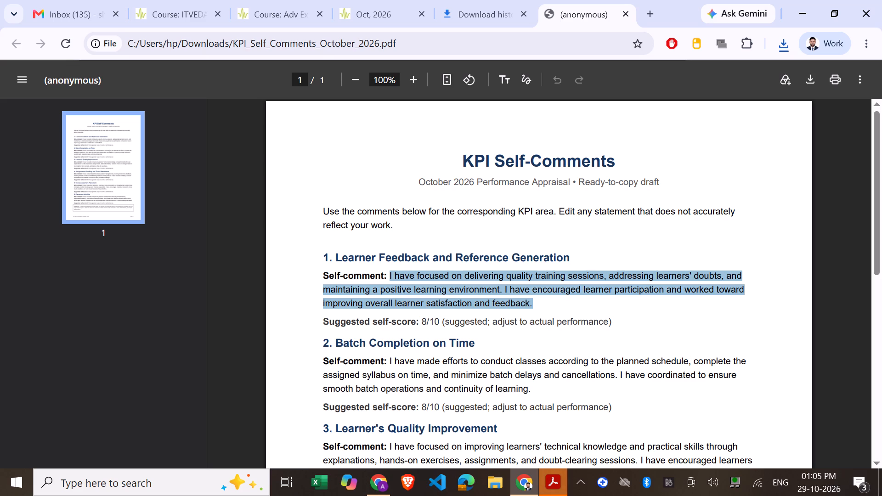
pyautogui.moveTo(389, 277); pyautogui.dragTo(388, 276)
pyautogui.hotkey('ctrl', 'c')
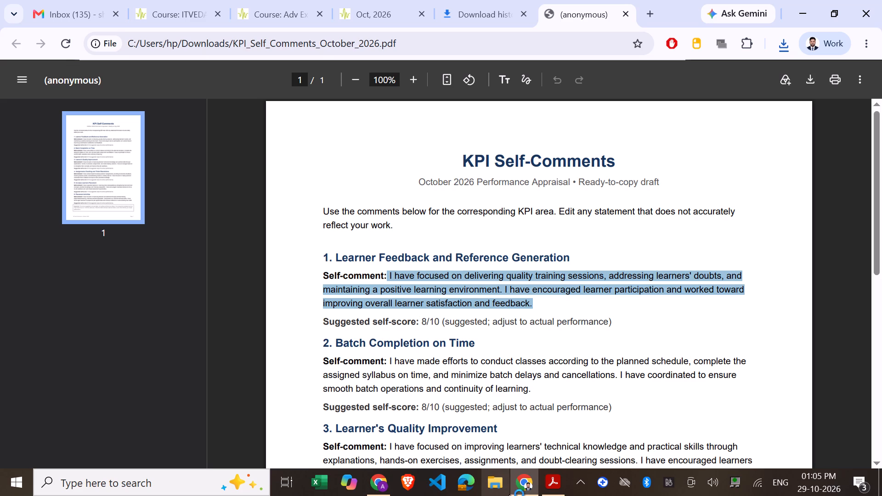
# On the Oct, 2026 KPI sheet, reopen the Learner Feedback and Reference Generation entry and paste the copied text as its self comments.
pyautogui.click(386, 19)
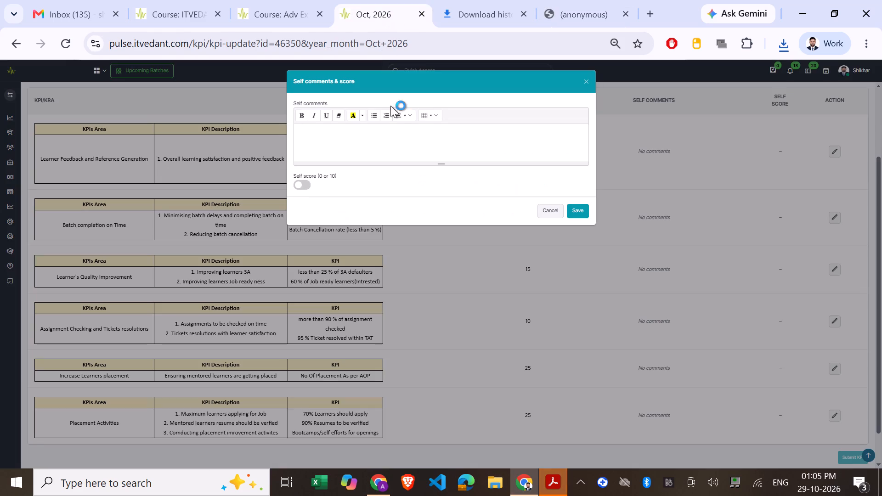
pyautogui.click(346, 131)
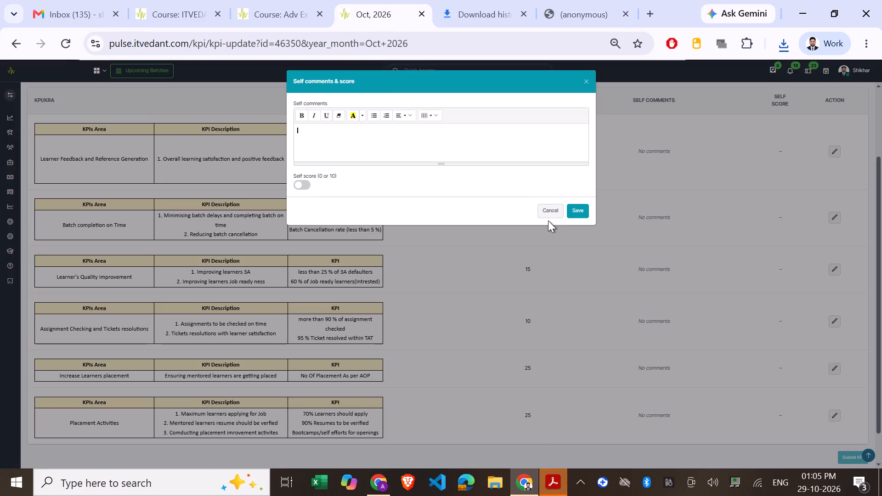
pyautogui.click(548, 210)
pyautogui.click(833, 152)
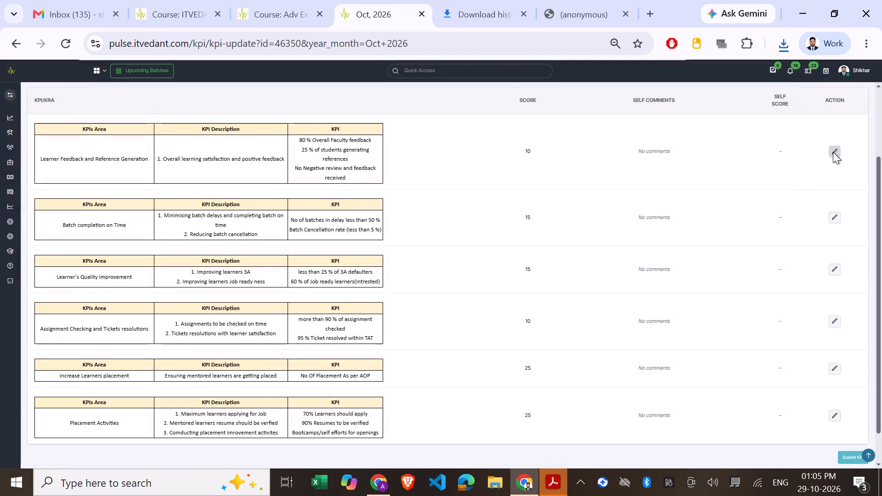
pyautogui.click(475, 136)
pyautogui.hotkey('ctrl', 'v')
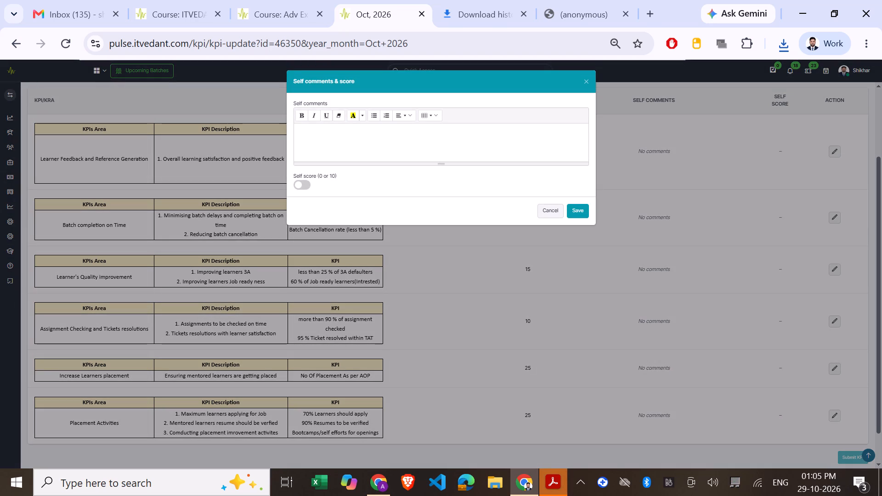
# Remove the leading space from the Learner Feedback and Reference Generation comment, set its self score to 10, and save.
pyautogui.click(296, 130)
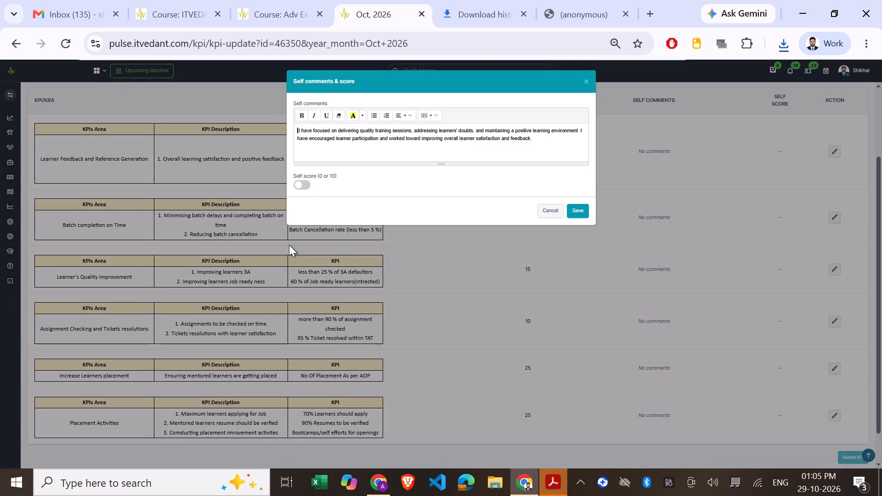
pyautogui.press('BackSpace')
pyautogui.press('Right')
pyautogui.press('BackSpace')
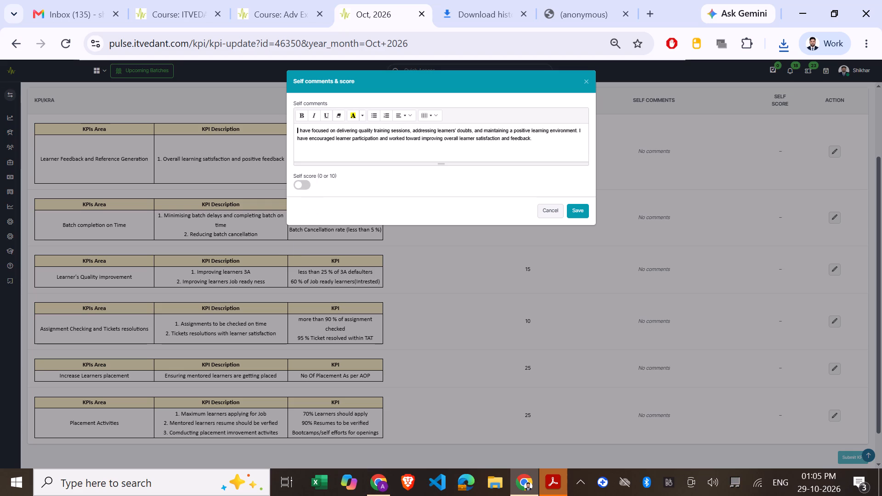
pyautogui.click(303, 181)
pyautogui.click(576, 212)
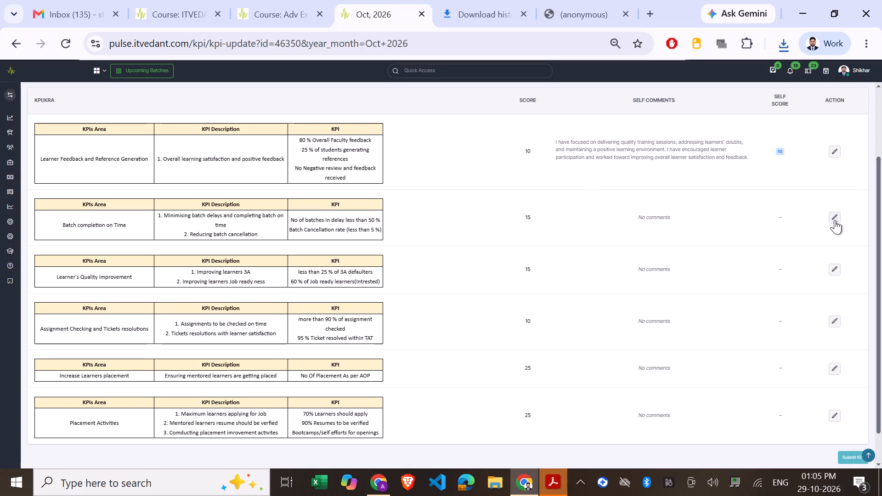
# Copy the Batch Completion on Time self-comment from the Acrobat PDF into that KPI's self comments in Chrome, with self score 15, and save.
pyautogui.click(553, 477)
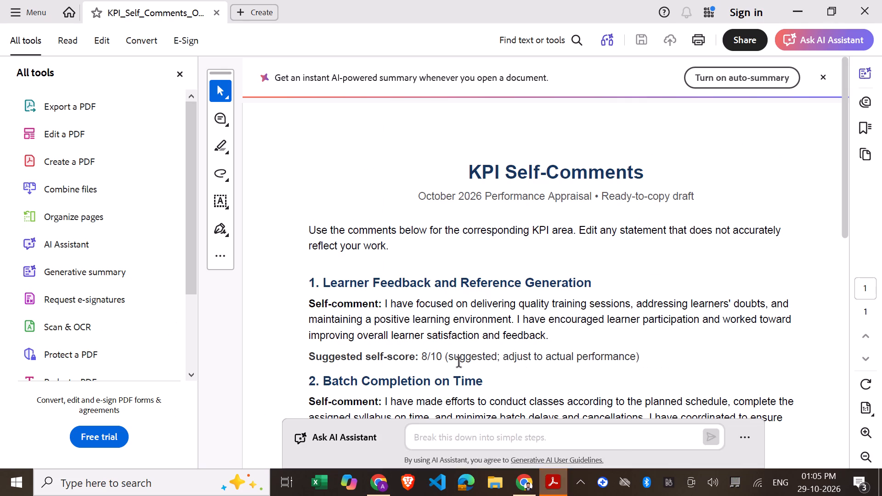
pyautogui.scroll(-3, 459, 363)
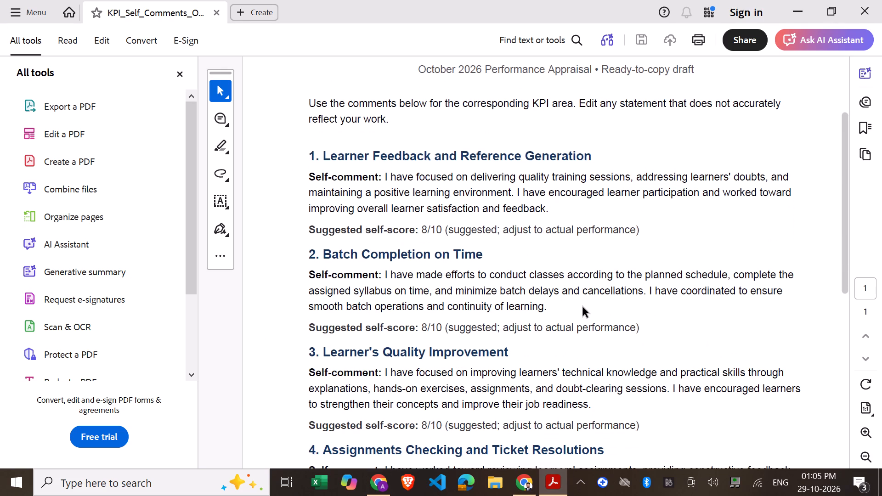
pyautogui.moveTo(582, 307); pyautogui.dragTo(470, 290)
pyautogui.moveTo(547, 309); pyautogui.dragTo(388, 274)
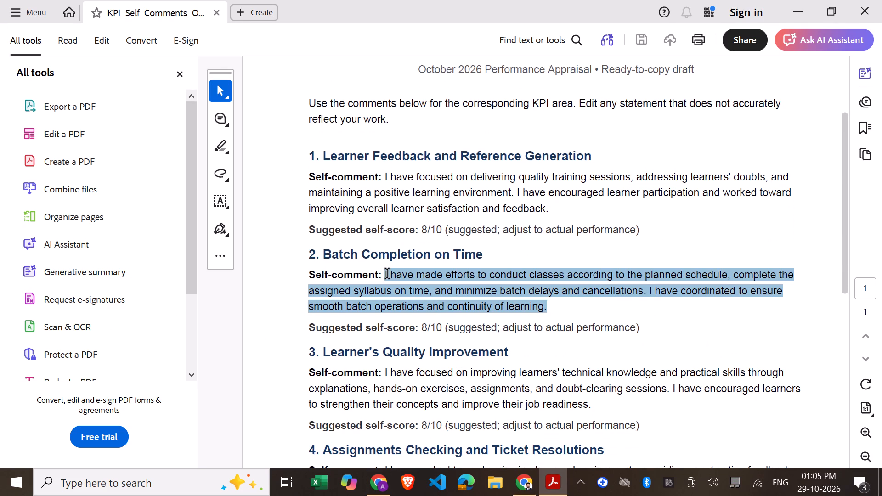
pyautogui.hotkey('ctrl', 'c')
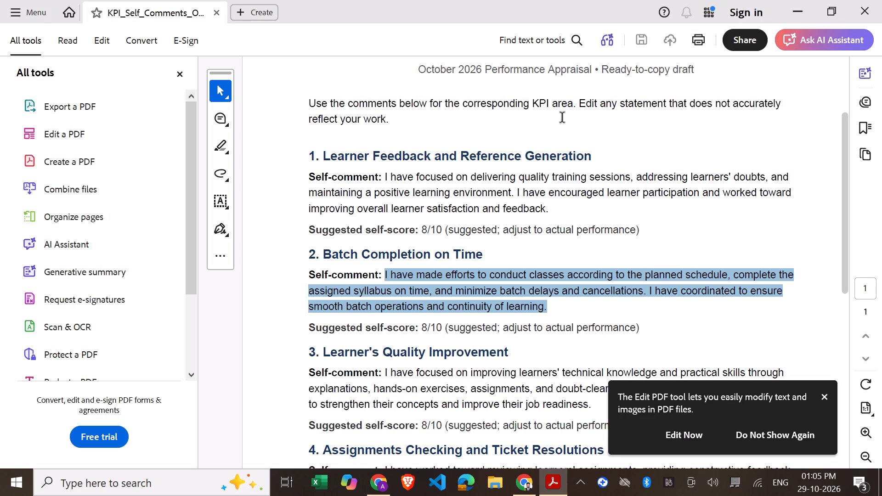
pyautogui.click(529, 493)
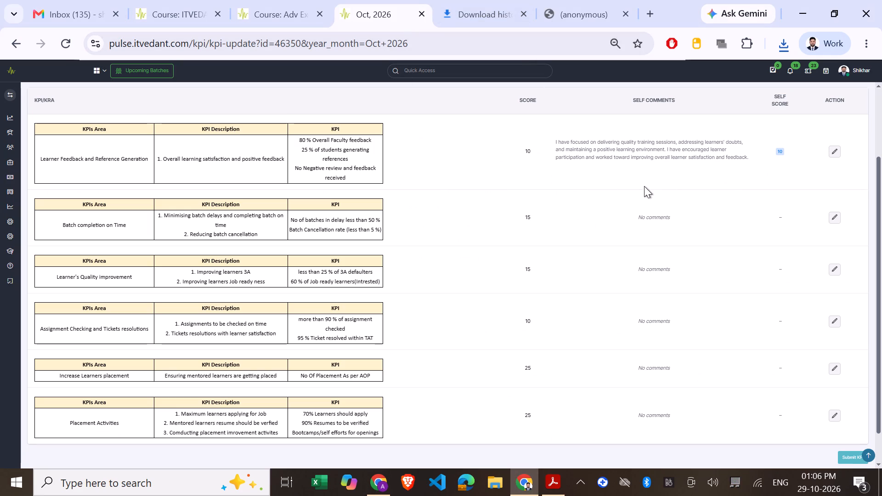
pyautogui.click(834, 217)
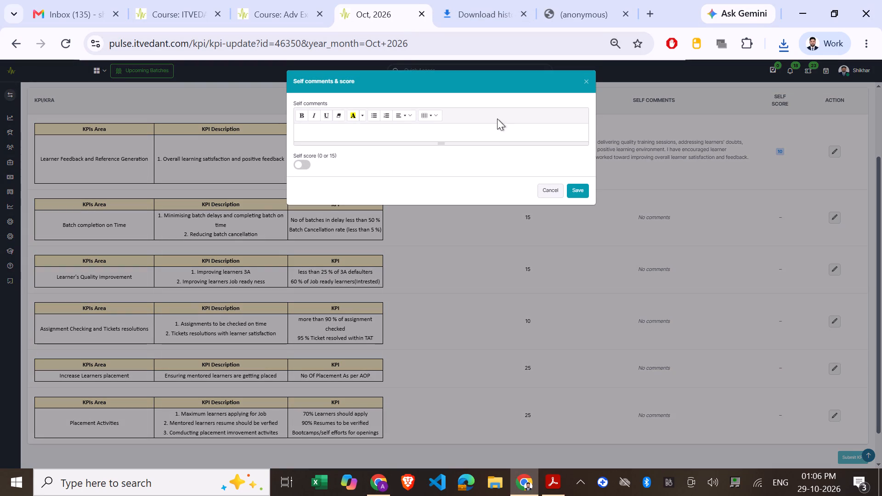
pyautogui.click(493, 129)
pyautogui.hotkey('ctrl', 'v')
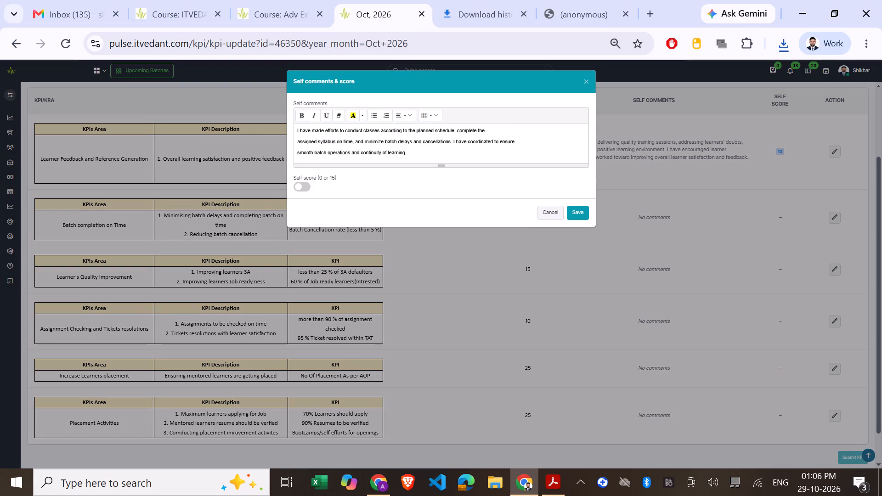
pyautogui.click(300, 189)
pyautogui.click(586, 213)
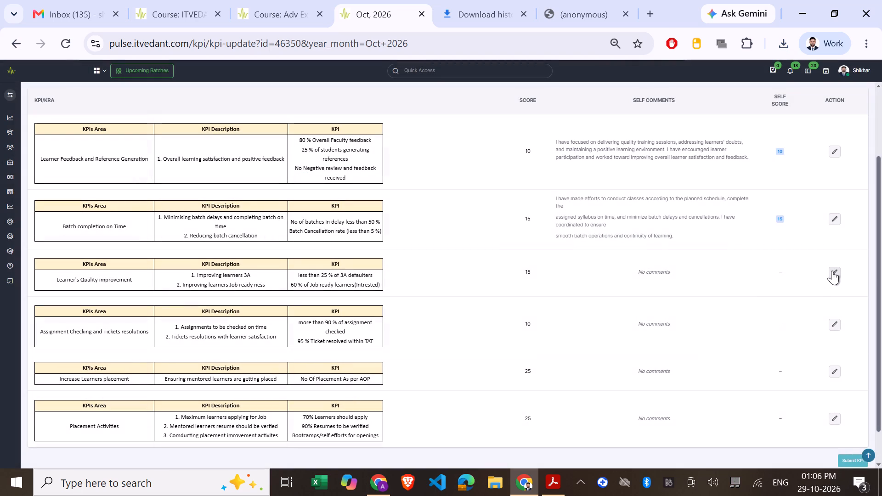
# Fill the Learner's Quality improvement KPI with its self-comment copied from the Acrobat PDF, switch on the self score of 15, and save.
pyautogui.click(832, 271)
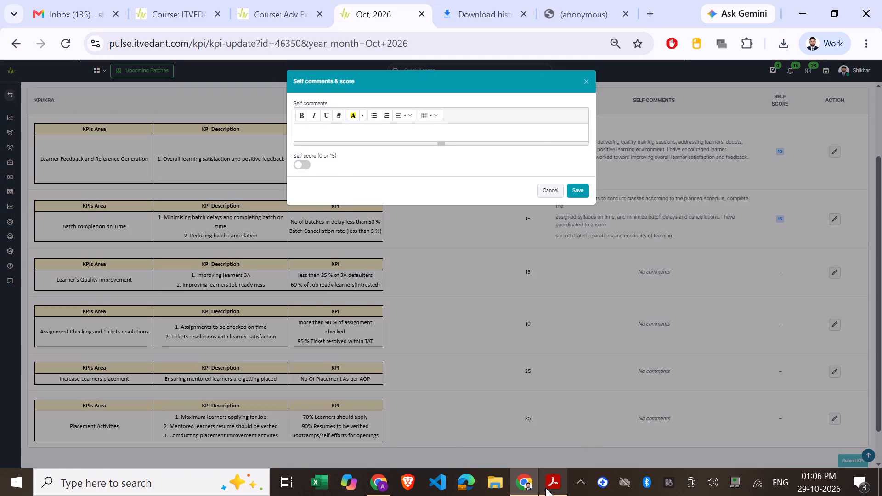
pyautogui.click(544, 488)
pyautogui.scroll(-2, 491, 378)
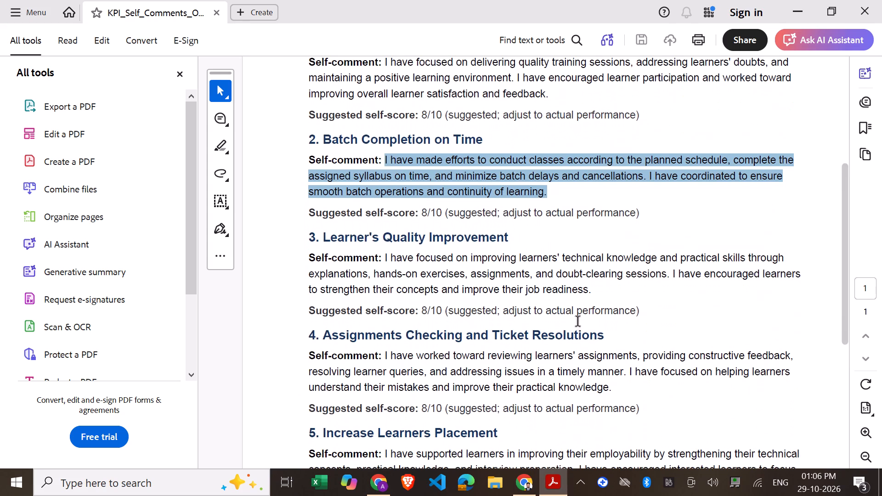
pyautogui.moveTo(596, 290); pyautogui.dragTo(394, 259)
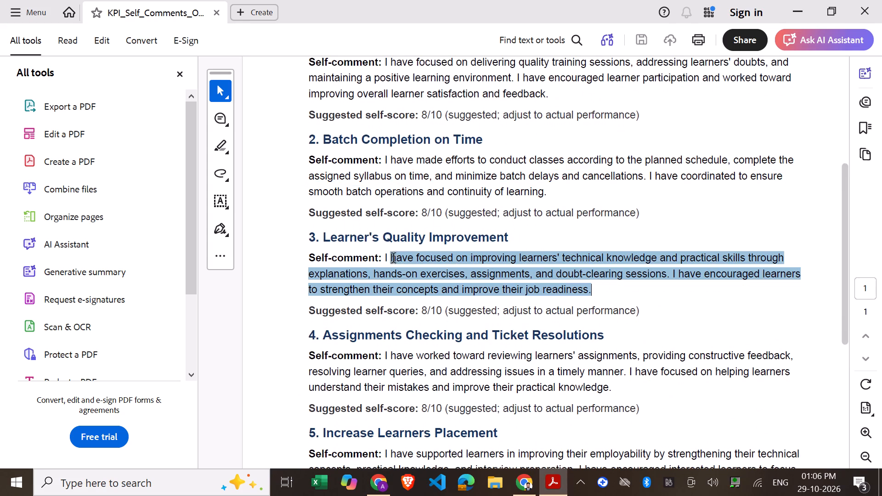
pyautogui.moveTo(394, 259); pyautogui.dragTo(388, 258)
pyautogui.hotkey('ctrl', 'c')
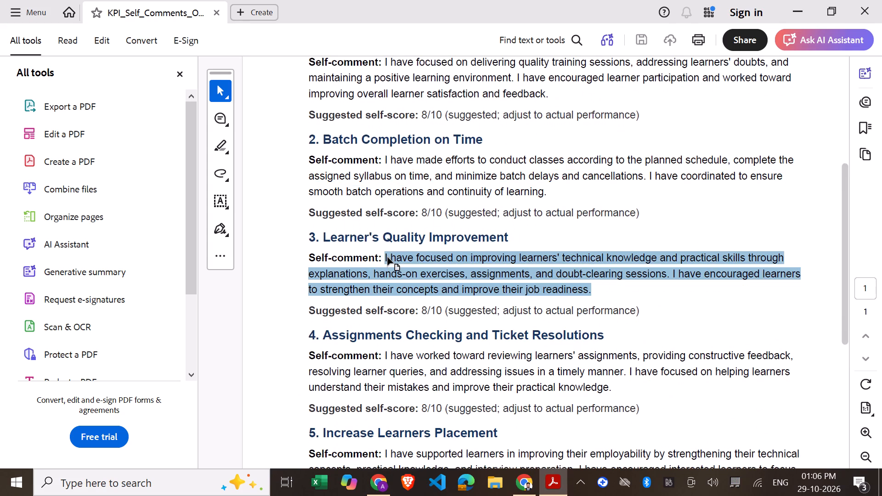
pyautogui.hotkey('alt', 'Tab')
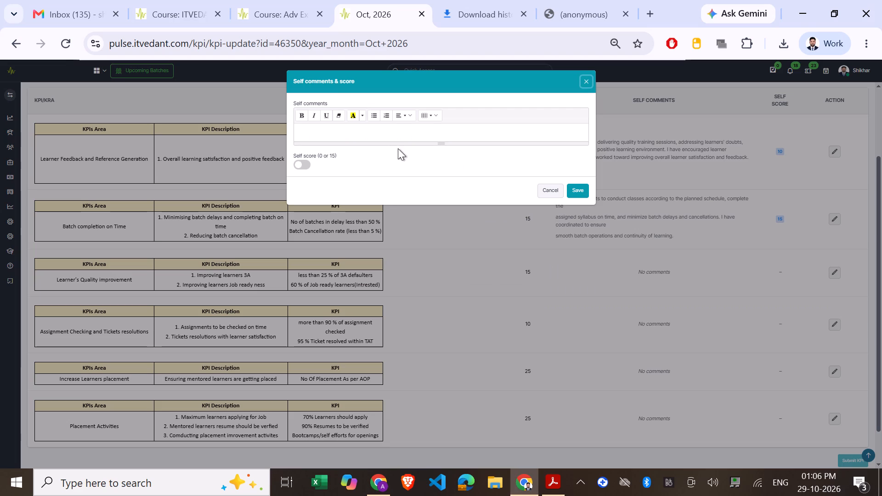
pyautogui.click(398, 129)
pyautogui.hotkey('shift', 'v')
pyautogui.press('BackSpace')
pyautogui.hotkey('ctrl', 'v')
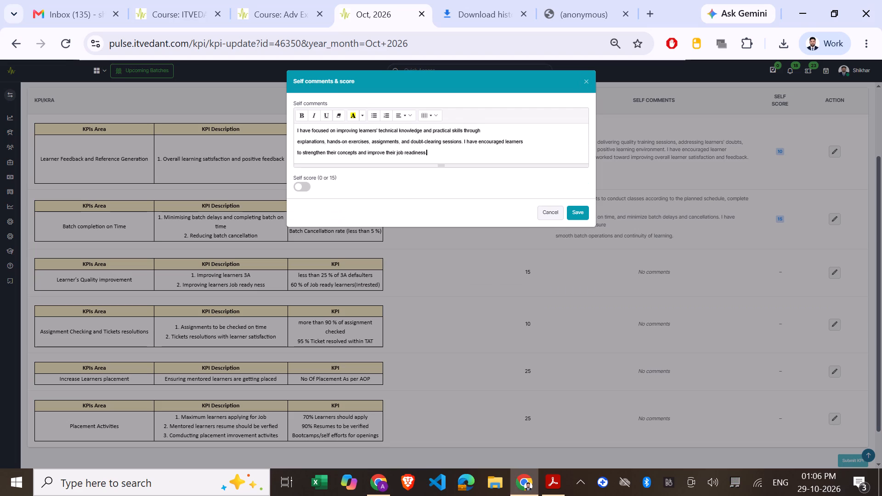
pyautogui.click(303, 183)
pyautogui.click(580, 214)
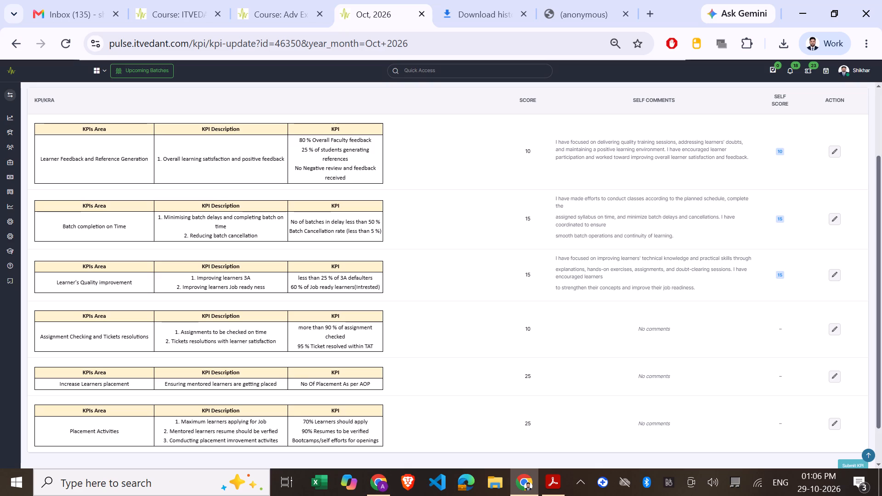
# Fill the Assignment Checking and Tickets resolutions KPI with its self-comment copied from the Acrobat PDF, switch on the self score of 10, and save.
pyautogui.click(832, 331)
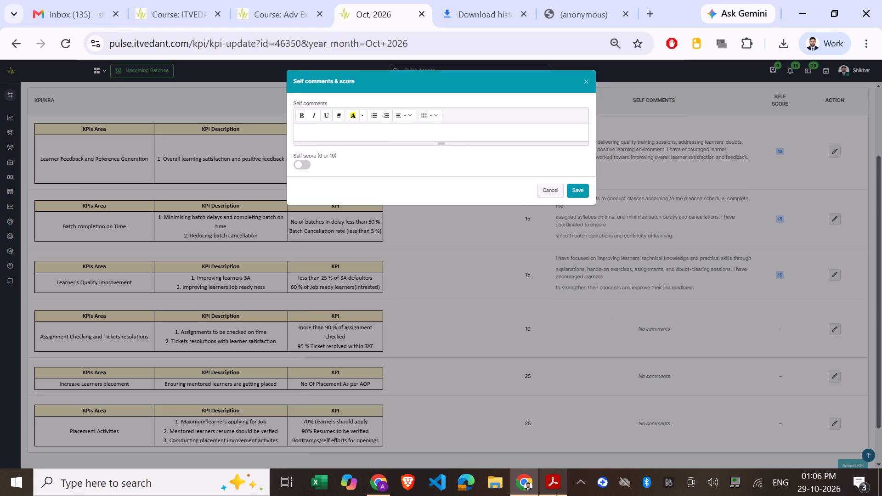
pyautogui.click(556, 495)
pyautogui.scroll(-3, 550, 370)
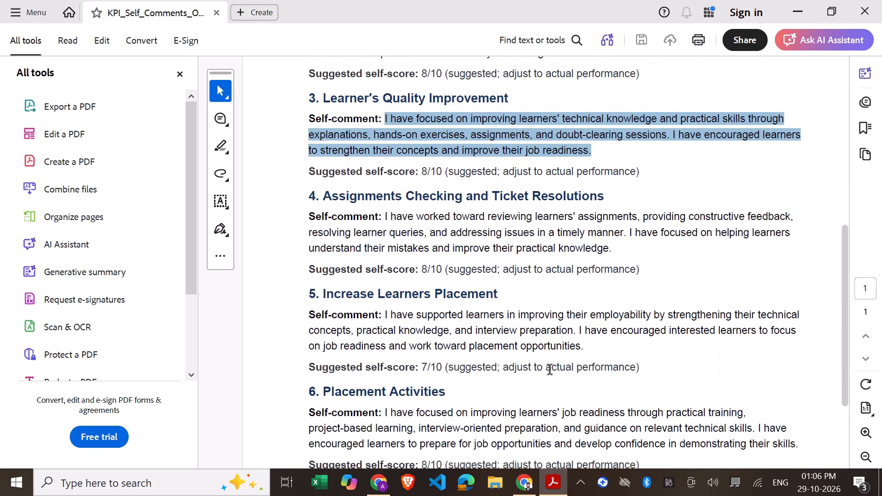
pyautogui.click(632, 249)
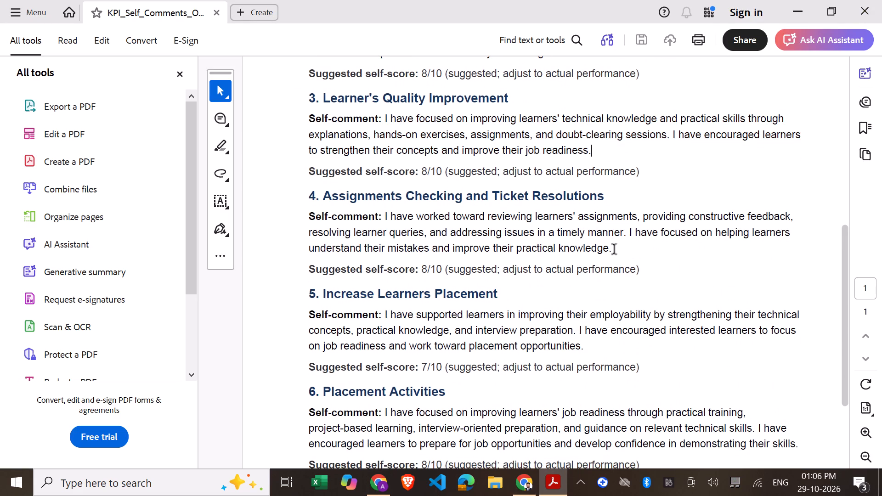
pyautogui.moveTo(615, 250); pyautogui.dragTo(384, 215)
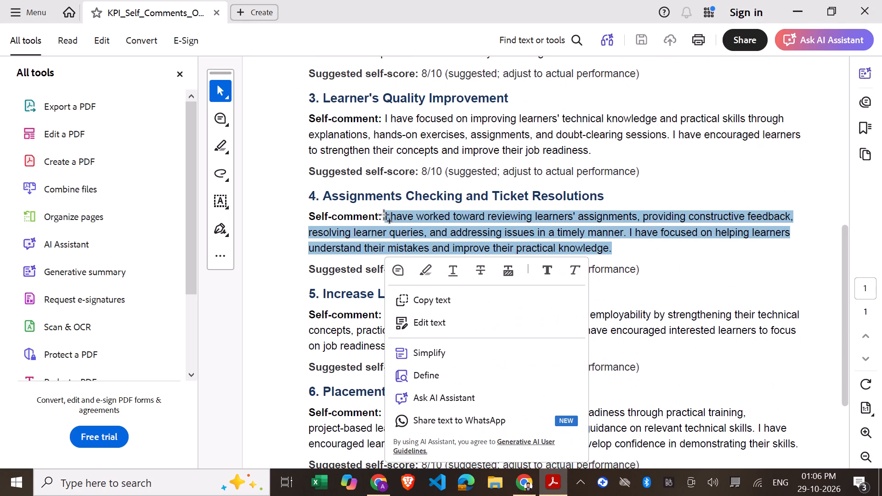
pyautogui.hotkey('ctrl', 'c')
pyautogui.hotkey('alt', 'Tab')
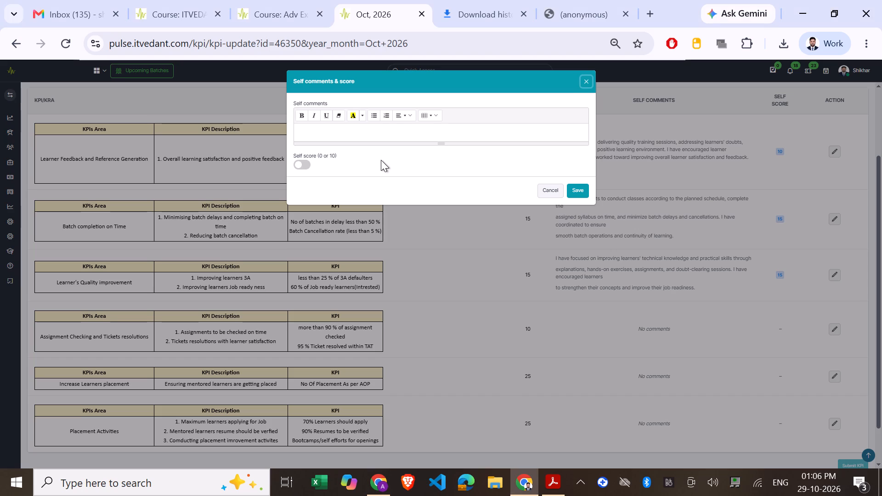
pyautogui.click(361, 131)
pyautogui.hotkey('ctrl', 'v')
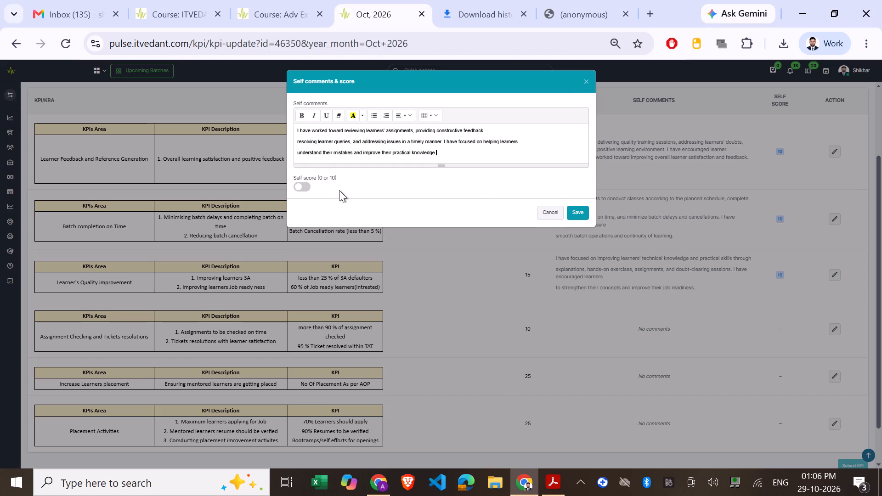
pyautogui.click(305, 185)
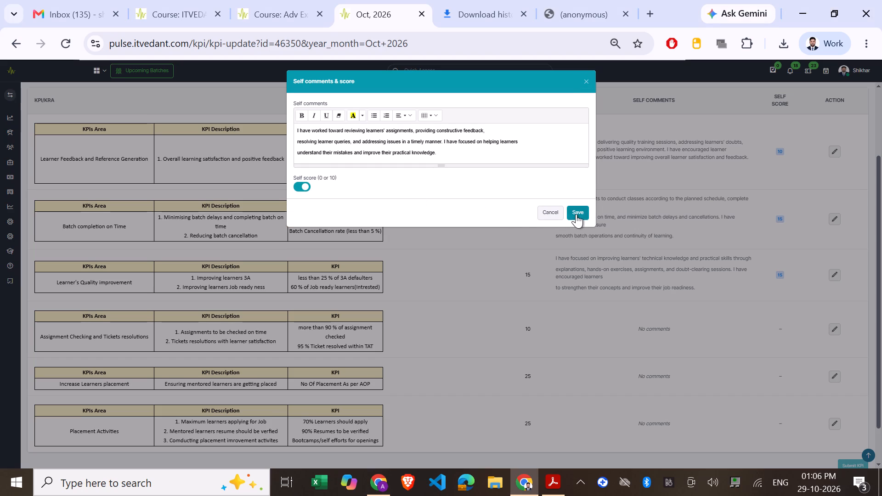
pyautogui.click(576, 214)
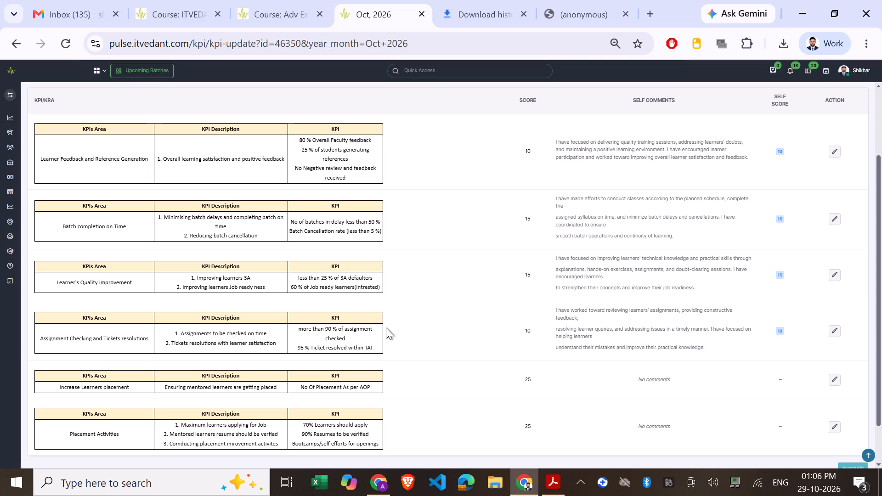
# Fill the Increase Learners placement KPI with its self-comment copied from the Acrobat PDF, switch on the self score of 25, and save.
pyautogui.scroll(-1, 703, 341)
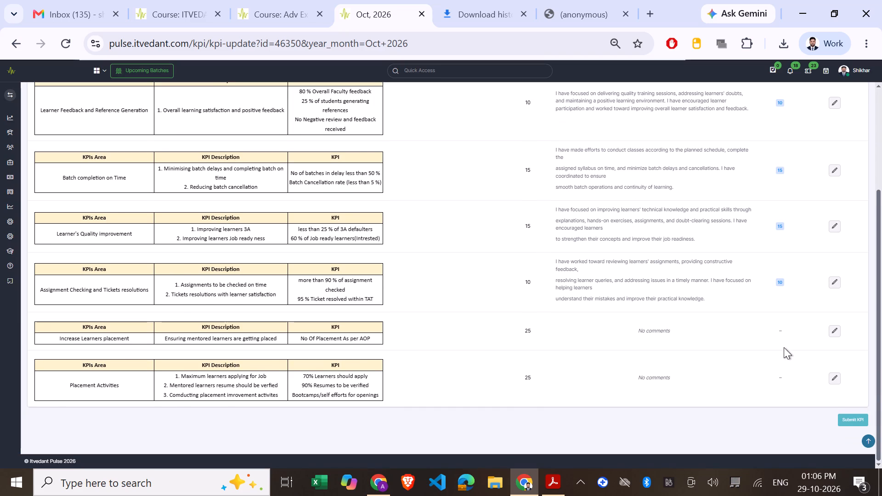
pyautogui.click(832, 335)
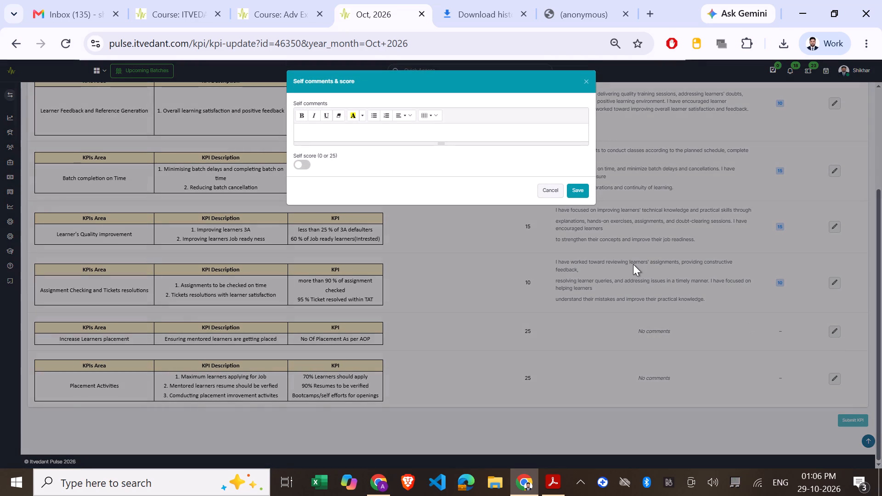
pyautogui.click(552, 495)
pyautogui.scroll(-1, 517, 405)
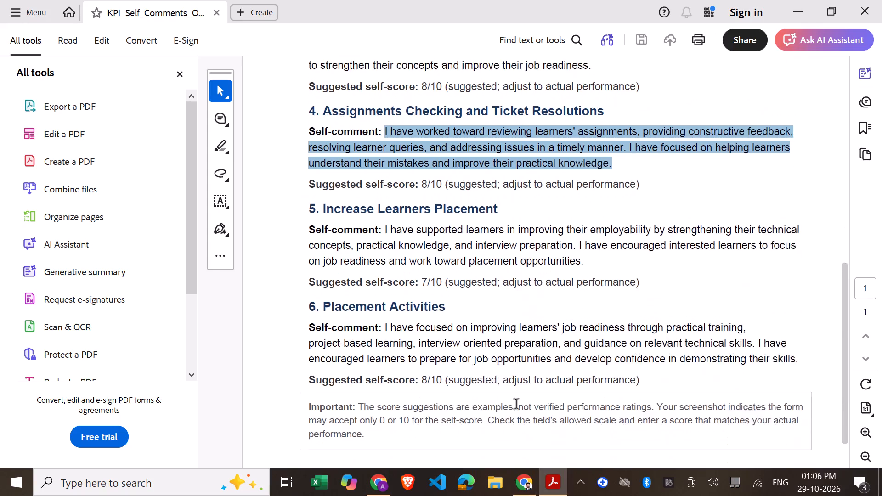
pyautogui.moveTo(588, 237); pyautogui.dragTo(464, 213)
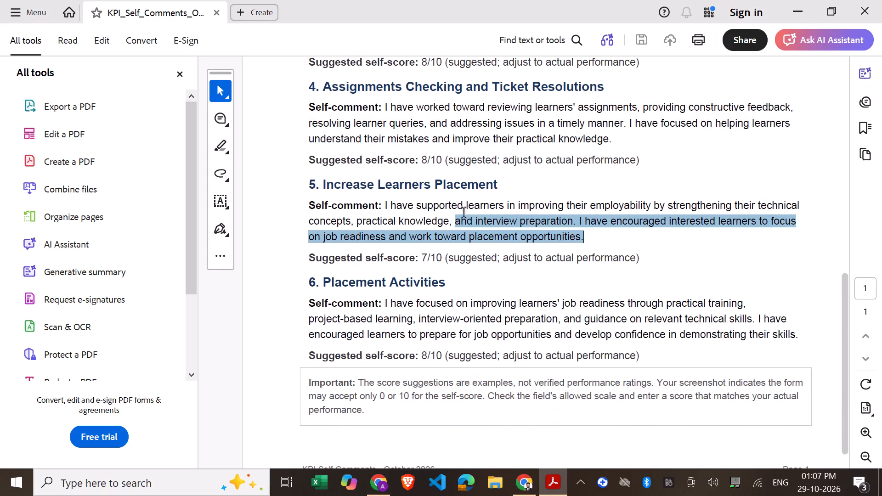
pyautogui.moveTo(464, 213); pyautogui.dragTo(386, 206)
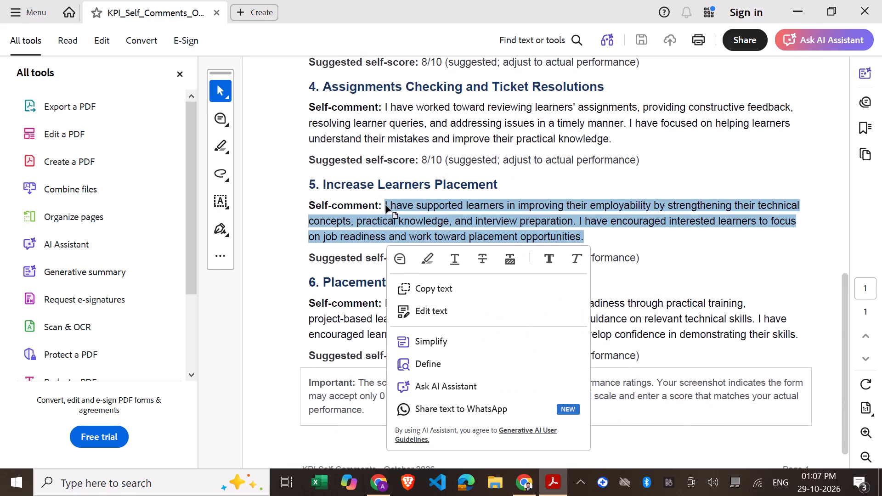
pyautogui.hotkey('ctrl', 'c')
pyautogui.hotkey('alt', 'Tab')
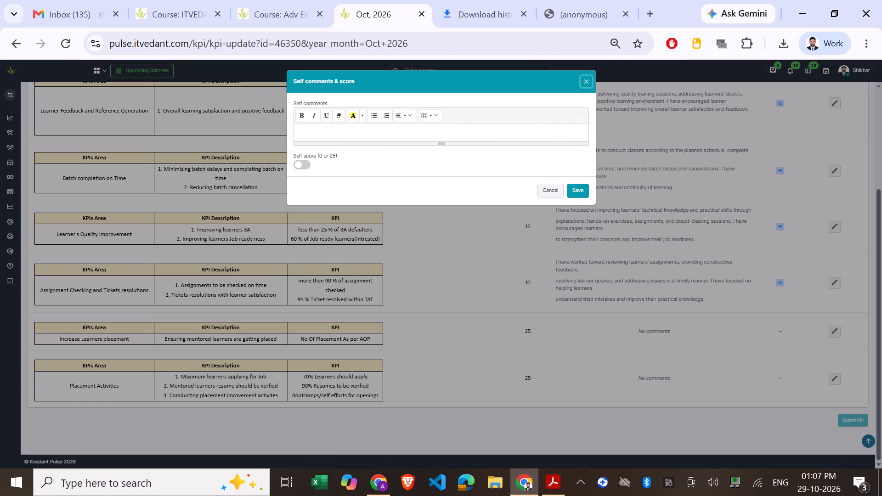
pyautogui.click(366, 130)
pyautogui.hotkey('ctrl', 'v')
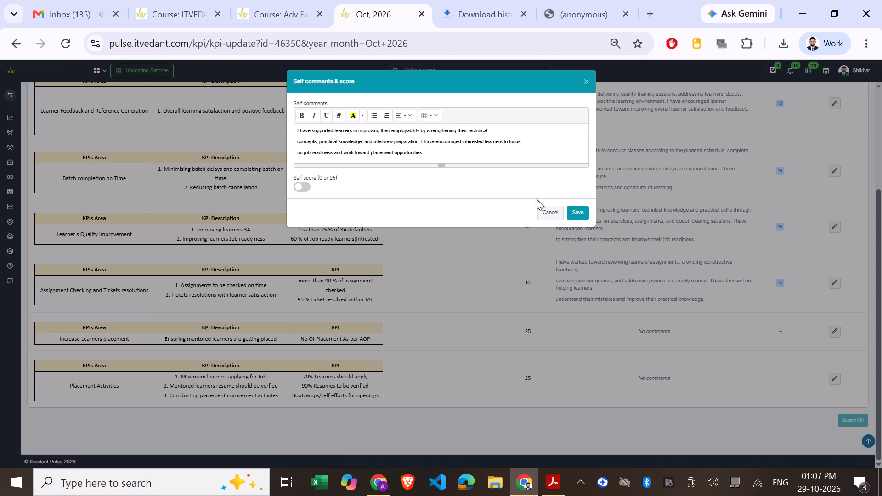
pyautogui.click(305, 186)
pyautogui.click(581, 216)
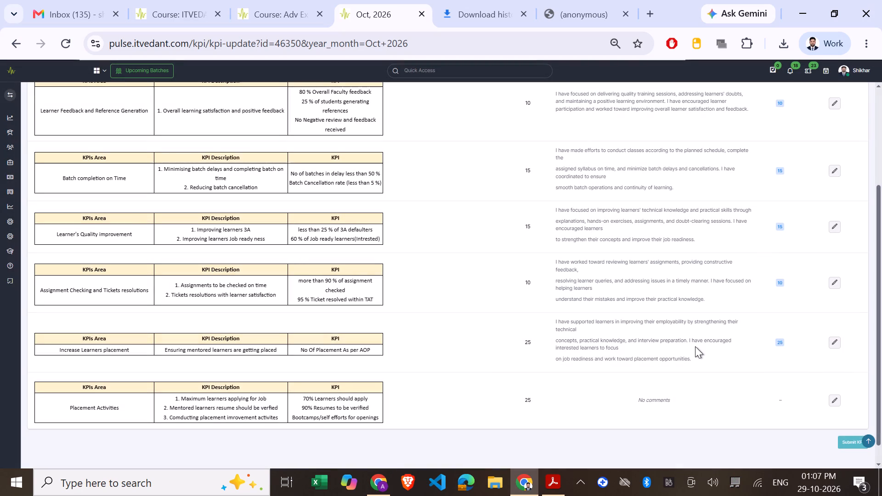
# Fill the Placement Activities KPI in Chrome with its self-comment copied from the Acrobat PDF, switch on the self score of 25, and save.
pyautogui.click(831, 403)
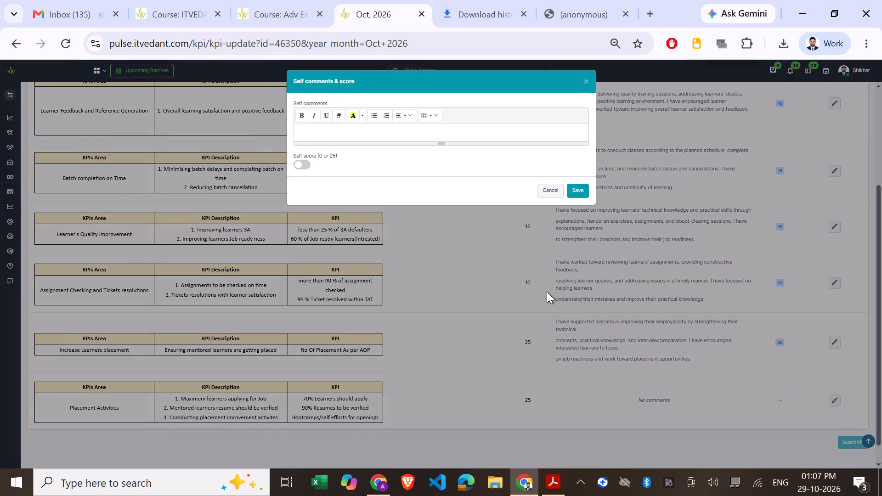
pyautogui.click(547, 481)
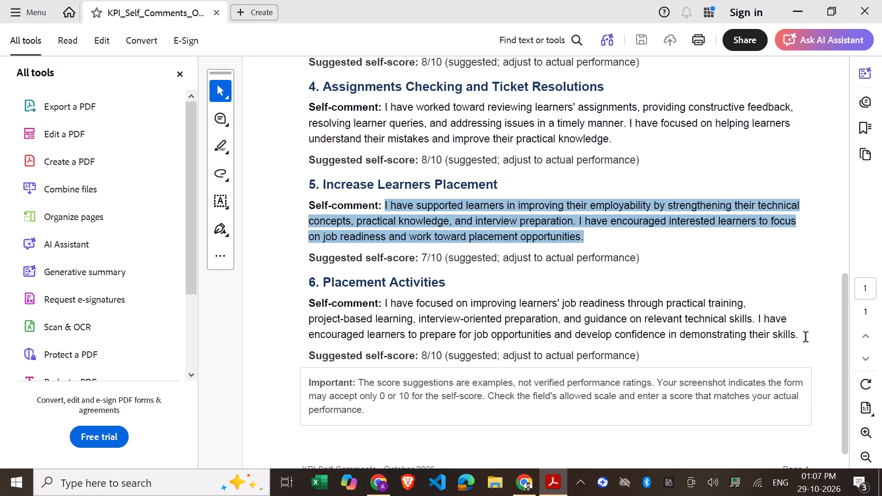
pyautogui.moveTo(806, 338); pyautogui.dragTo(387, 300)
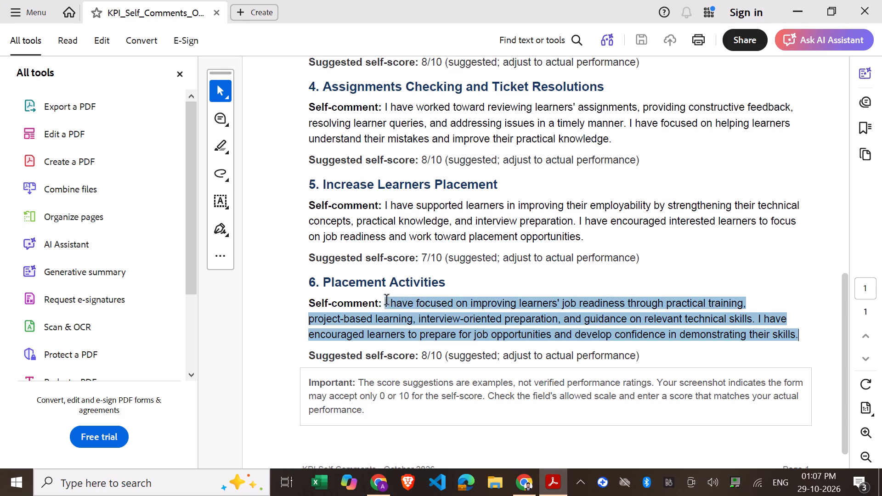
pyautogui.moveTo(387, 300); pyautogui.dragTo(387, 300)
pyautogui.hotkey('ctrl', 'c')
pyautogui.hotkey('alt', 'Tab')
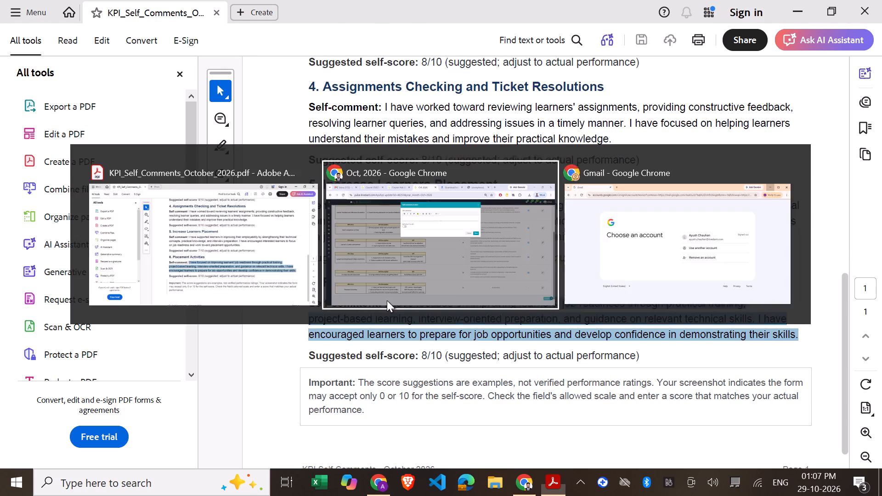
pyautogui.click(367, 134)
pyautogui.hotkey('ctrl', 'v')
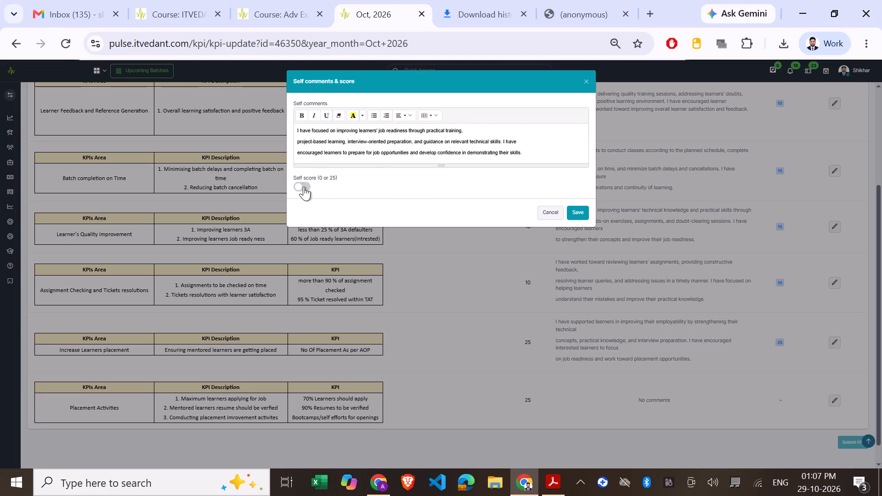
pyautogui.click(304, 189)
pyautogui.click(573, 212)
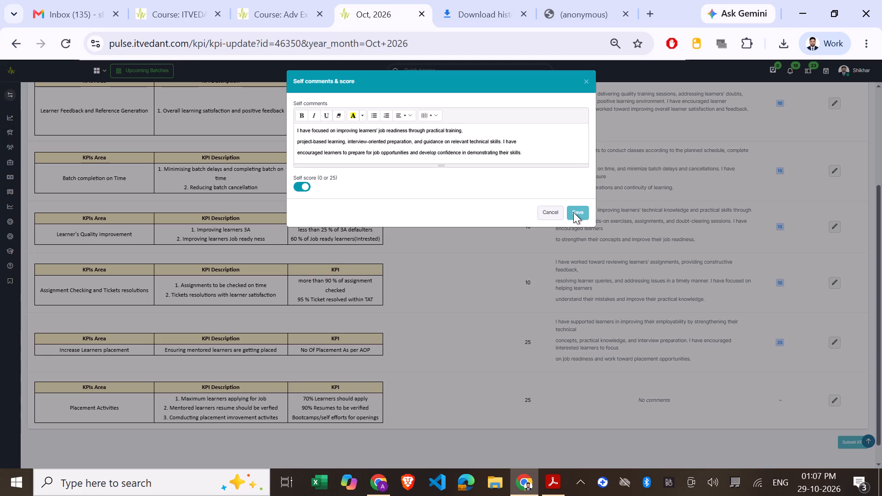
pyautogui.click(580, 215)
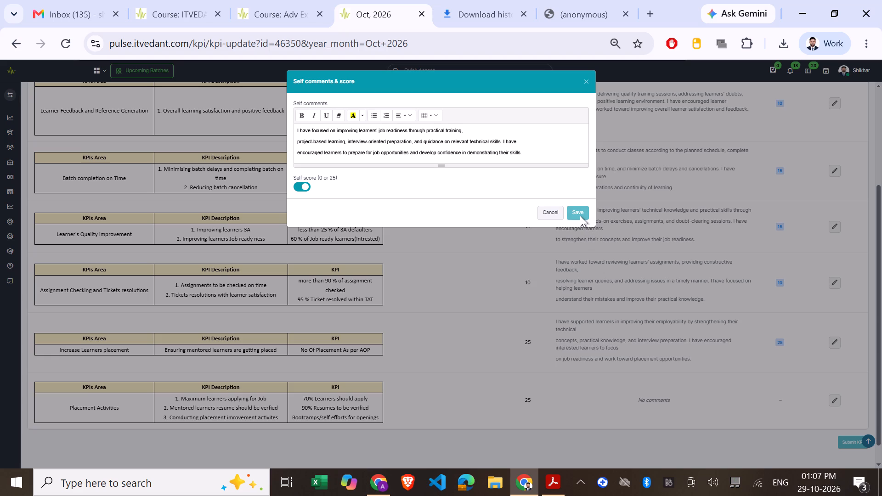
pyautogui.click(577, 212)
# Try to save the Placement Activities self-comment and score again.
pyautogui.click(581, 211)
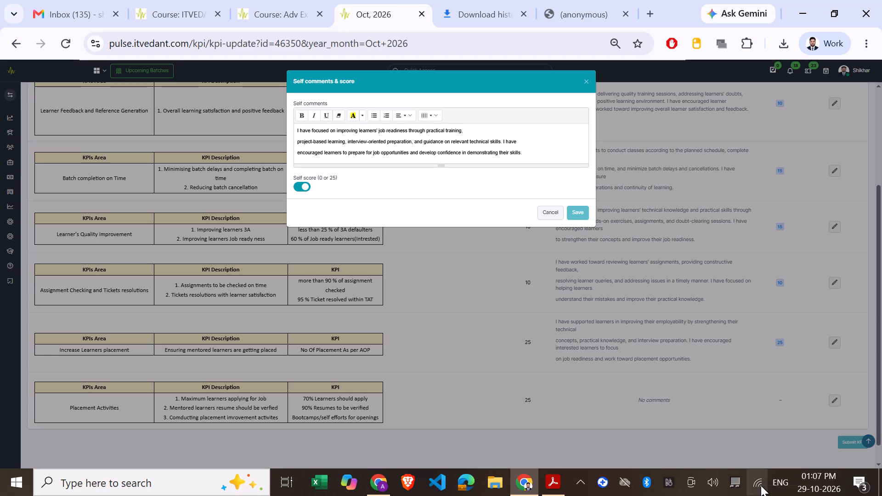
# Switch the computer's Wi-Fi connection to the open network motoedge50fusion_1825, leaving automatic connection enabled.
pyautogui.click(761, 485)
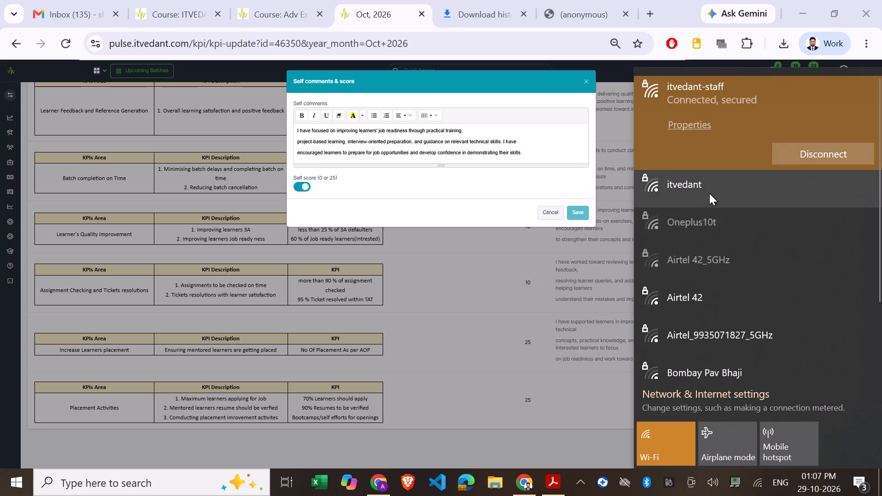
pyautogui.click(756, 223)
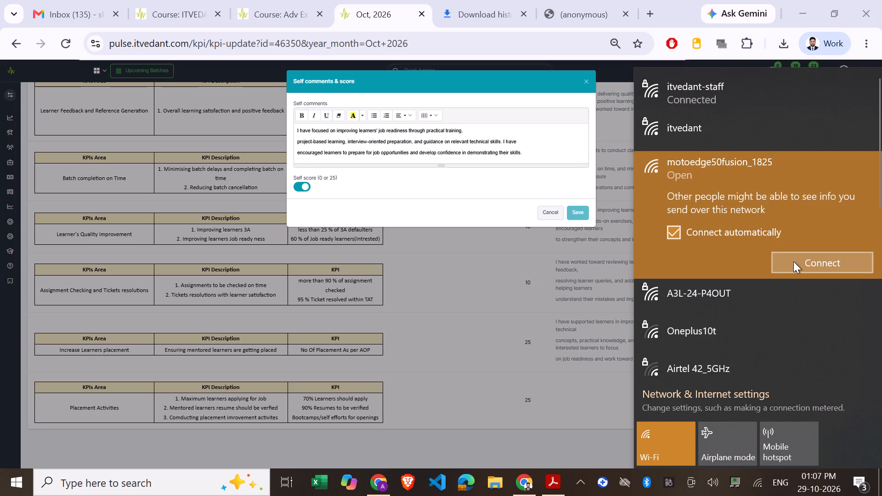
pyautogui.click(793, 261)
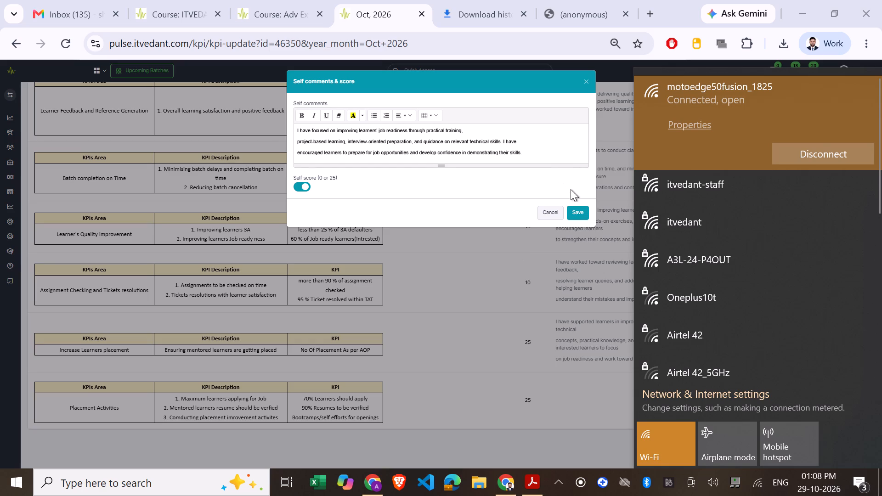
# Save the Placement Activities self-comment with its self score of 25 over the new connection.
pyautogui.click(579, 214)
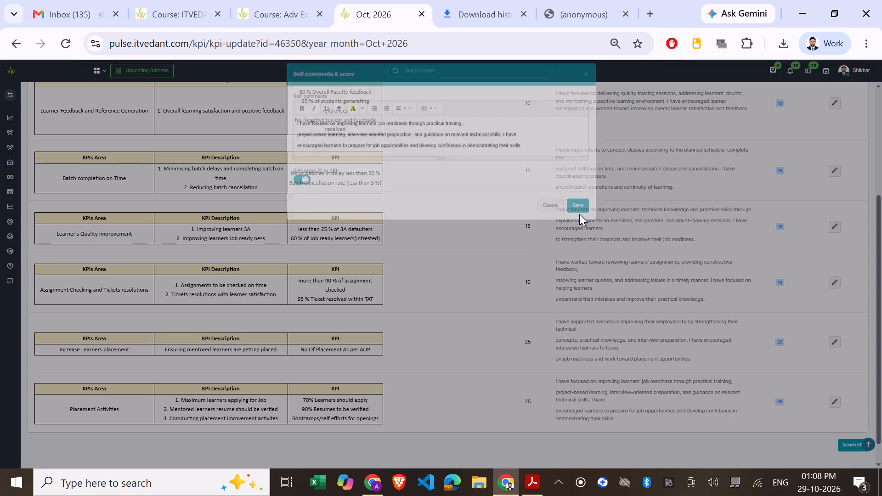
# Review the self-comments and self scores of all KPI rows in the Oct, 2026 self-assessment.
pyautogui.scroll(-2, 611, 335)
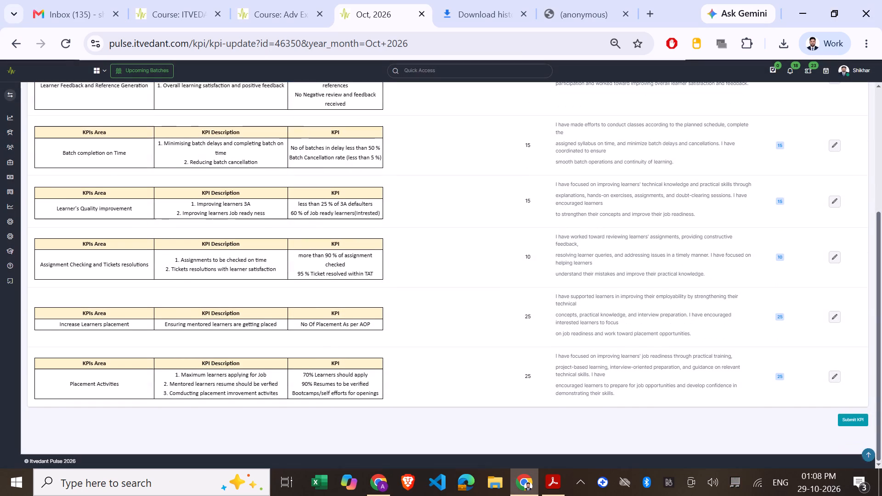
pyautogui.scroll(-2, 611, 335)
pyautogui.scroll(6, 611, 335)
pyautogui.scroll(-5, 611, 335)
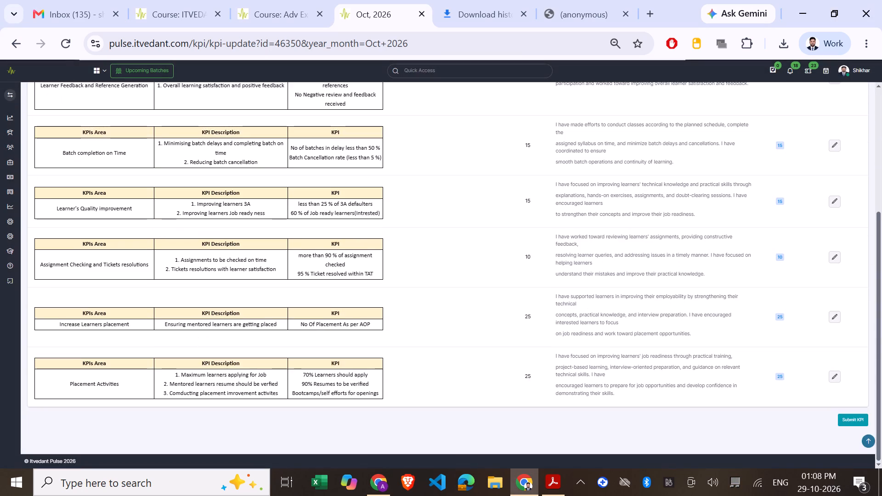
pyautogui.scroll(3, 611, 335)
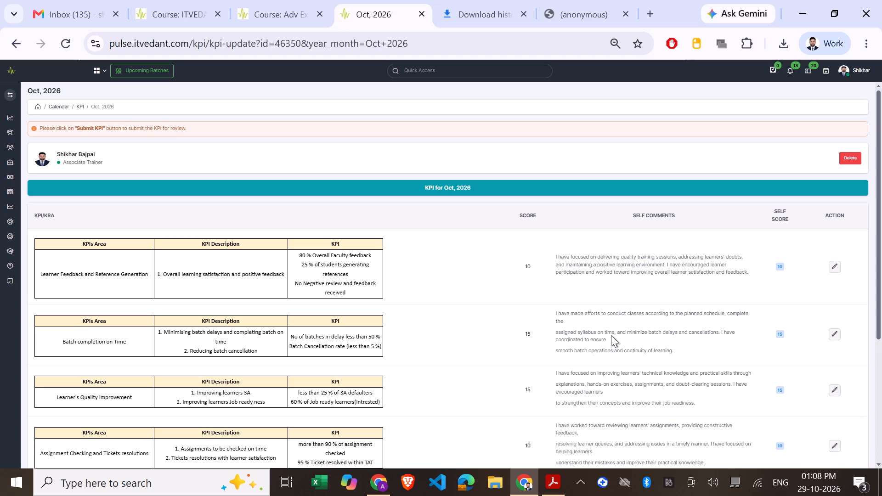
pyautogui.scroll(-3, 594, 357)
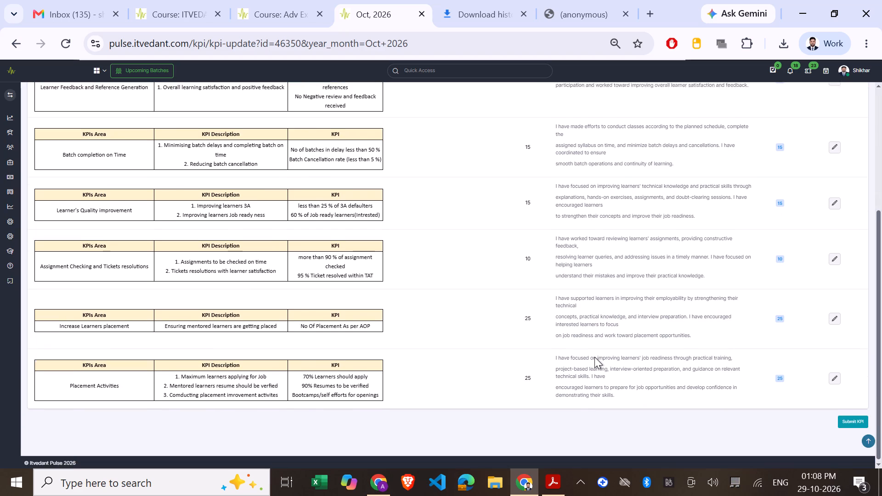
pyautogui.scroll(-2, 594, 357)
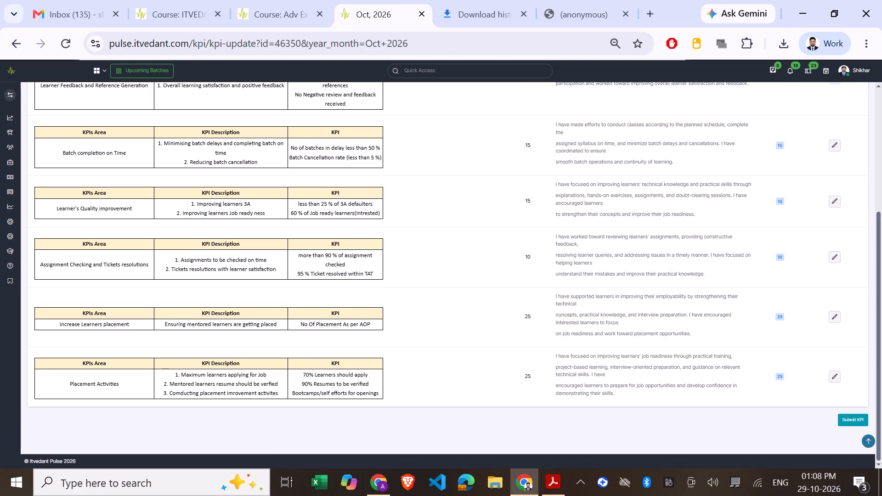
# Submit the completed October 2026 KPI form.
pyautogui.scroll(-2, 619, 313)
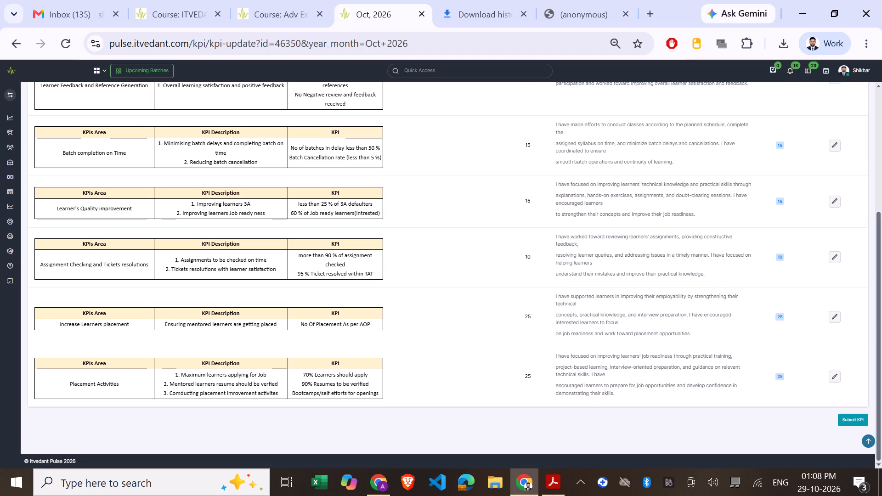
pyautogui.scroll(-2, 509, 310)
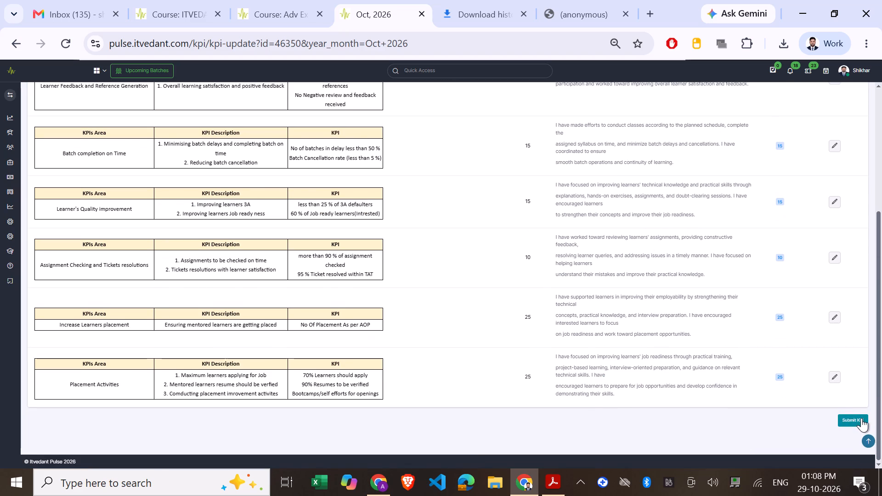
pyautogui.click(861, 418)
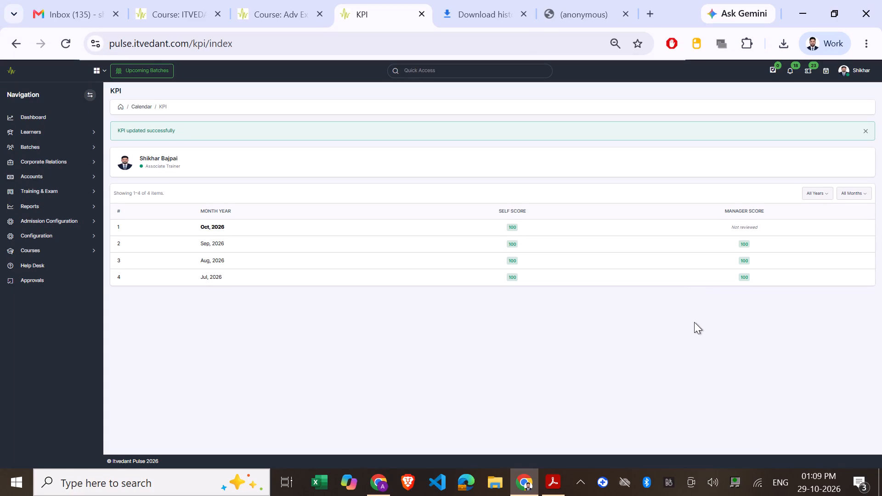
# Go to the trainer dashboard, open batch May26-LK304 from Batch Progress, and review its statistics and module lists.
pyautogui.scroll(1, 690, 334)
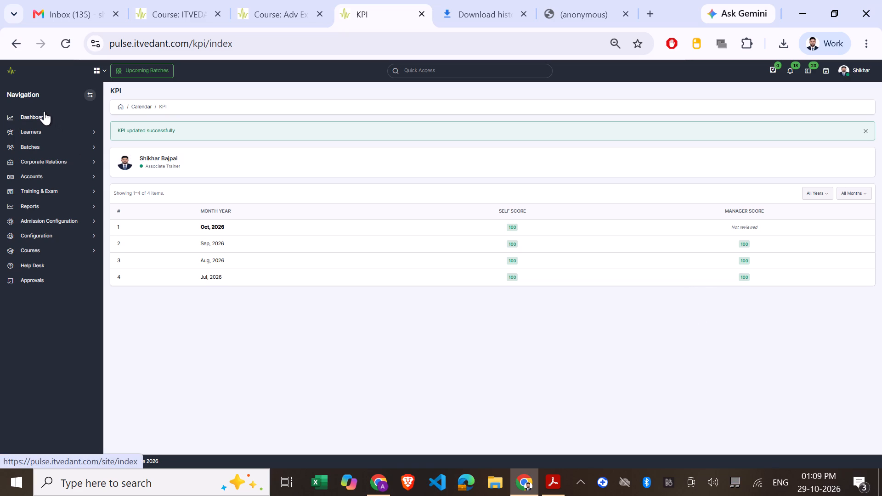
pyautogui.click(29, 117)
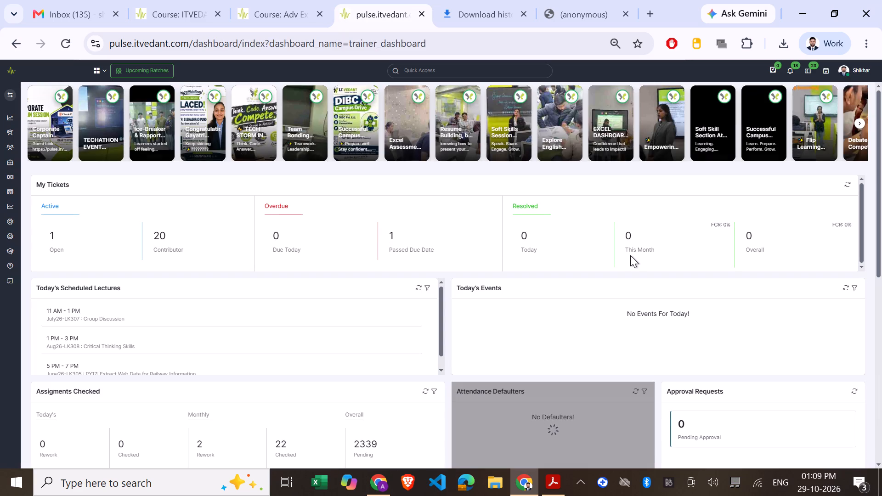
pyautogui.scroll(-1, 630, 255)
pyautogui.scroll(-4, 478, 351)
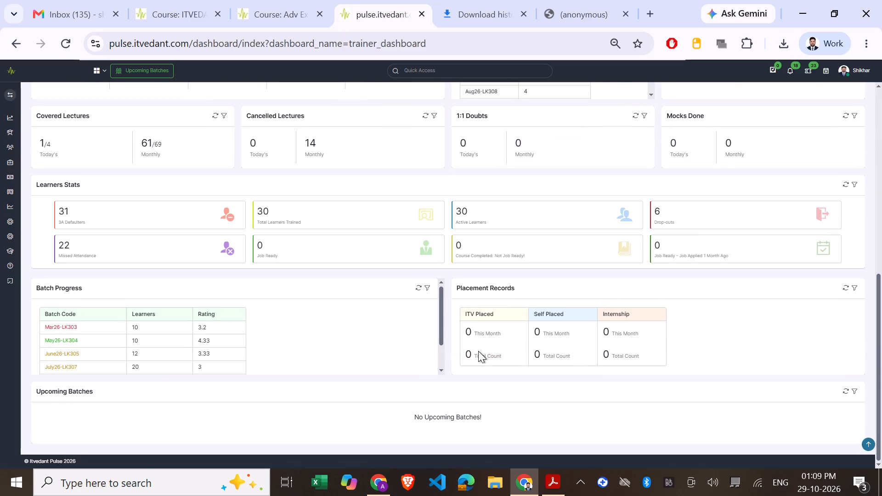
pyautogui.scroll(-1, 478, 351)
pyautogui.click(75, 341)
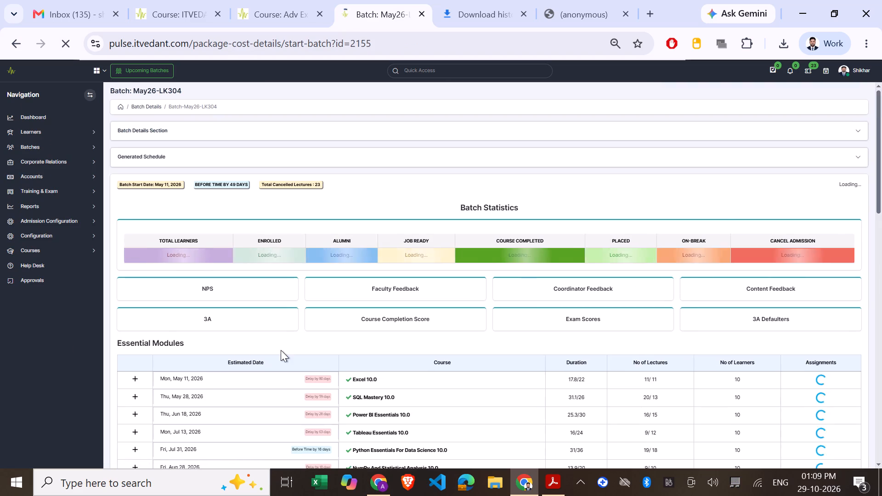
pyautogui.scroll(-1, 281, 350)
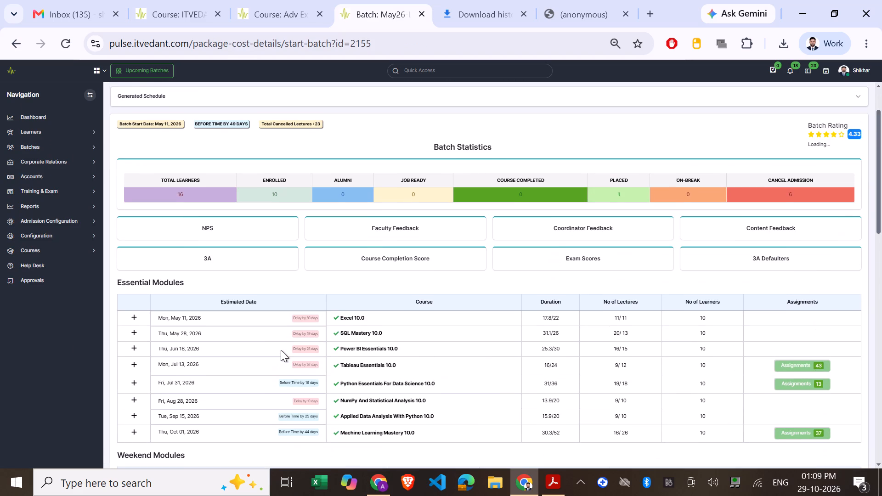
pyautogui.scroll(-2, 281, 350)
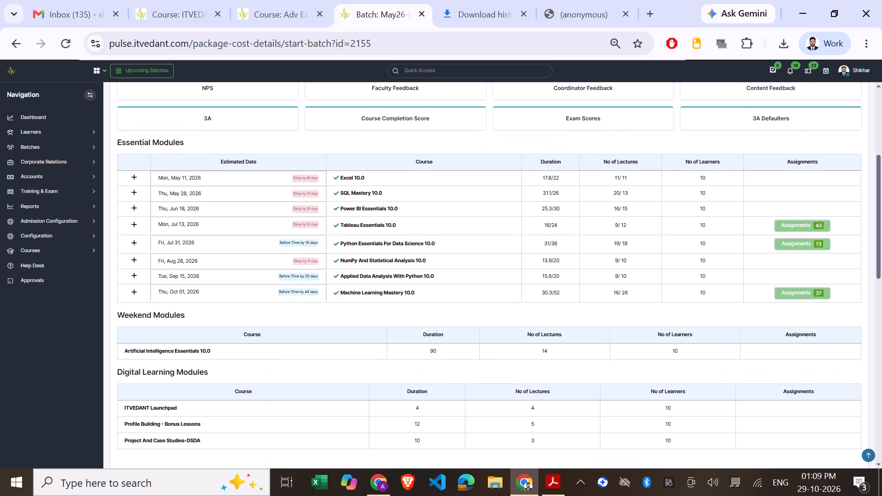
pyautogui.scroll(3, 281, 350)
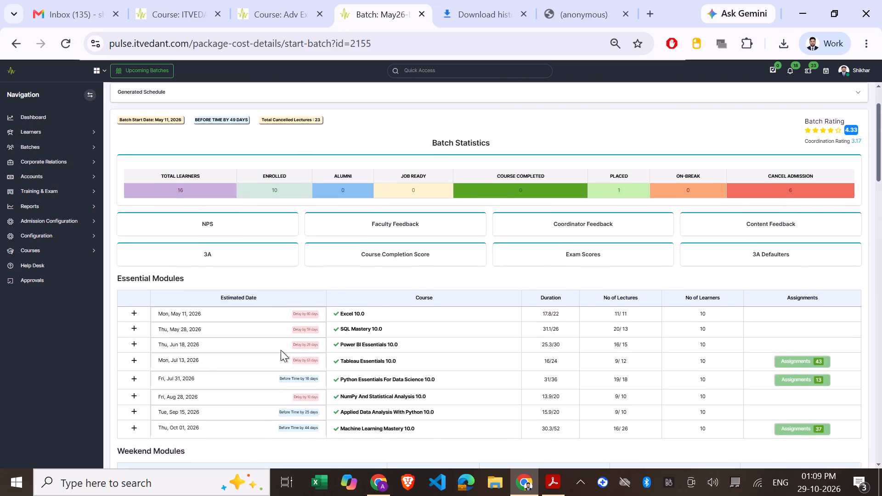
pyautogui.scroll(2, 281, 350)
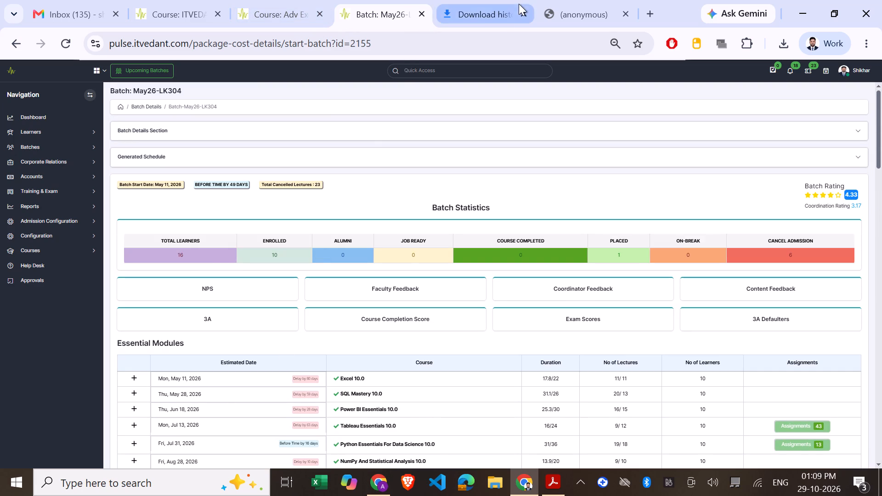
# Close the Download history page and the KPI self-comments PDF opened in the browser.
pyautogui.click(491, 14)
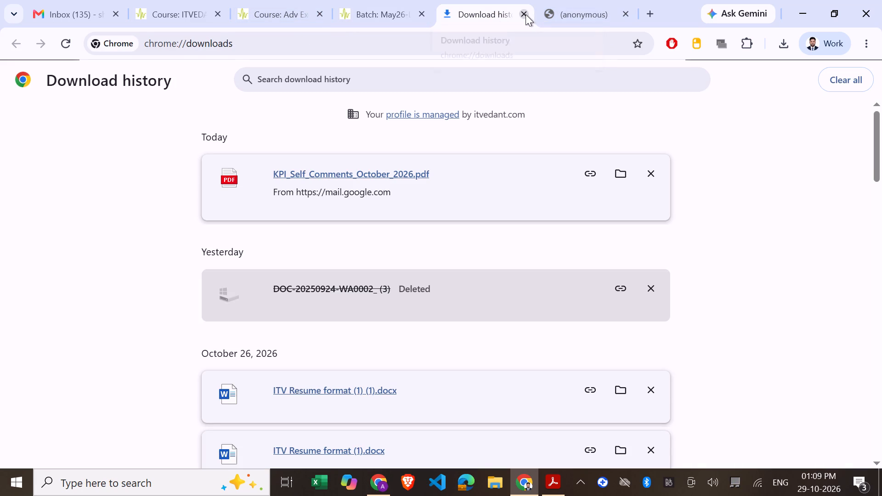
pyautogui.click(526, 14)
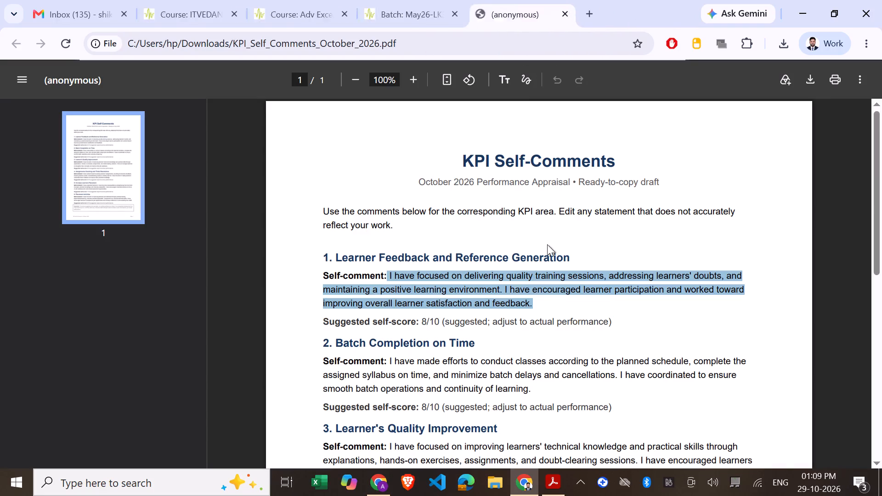
pyautogui.click(628, 15)
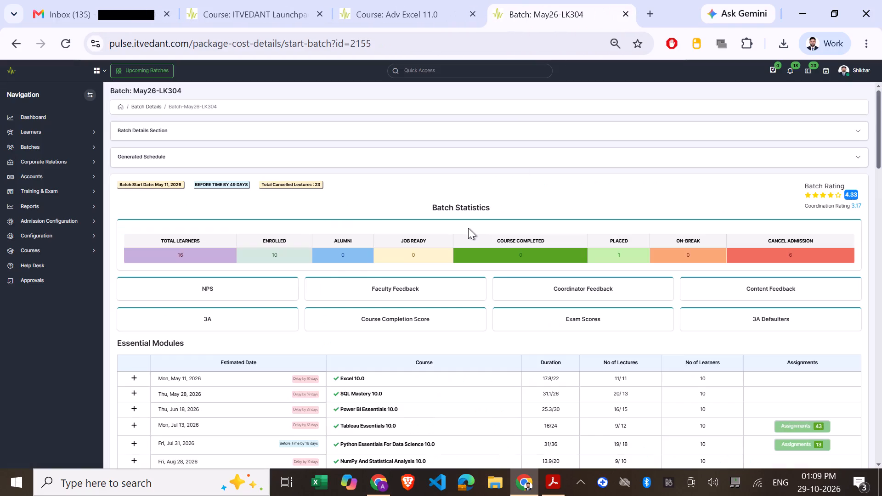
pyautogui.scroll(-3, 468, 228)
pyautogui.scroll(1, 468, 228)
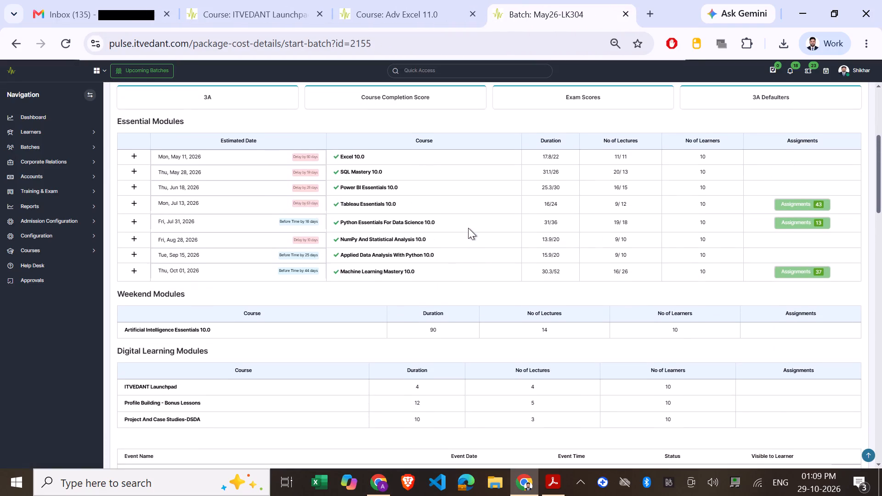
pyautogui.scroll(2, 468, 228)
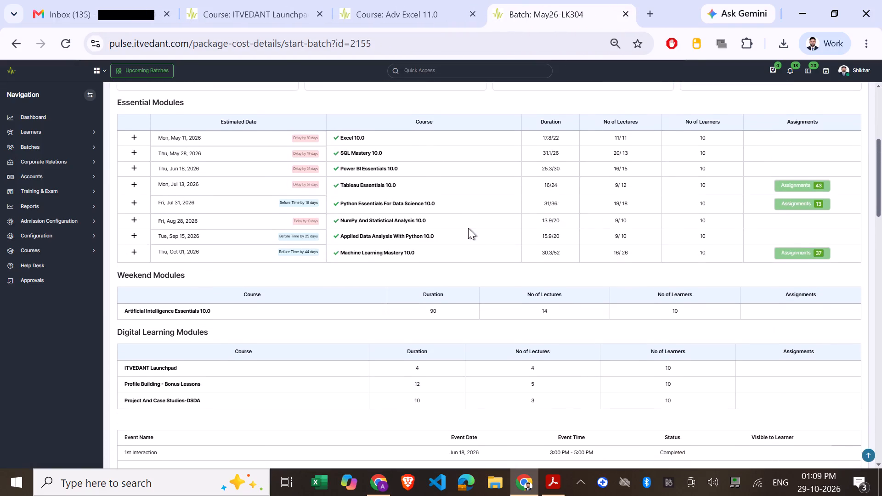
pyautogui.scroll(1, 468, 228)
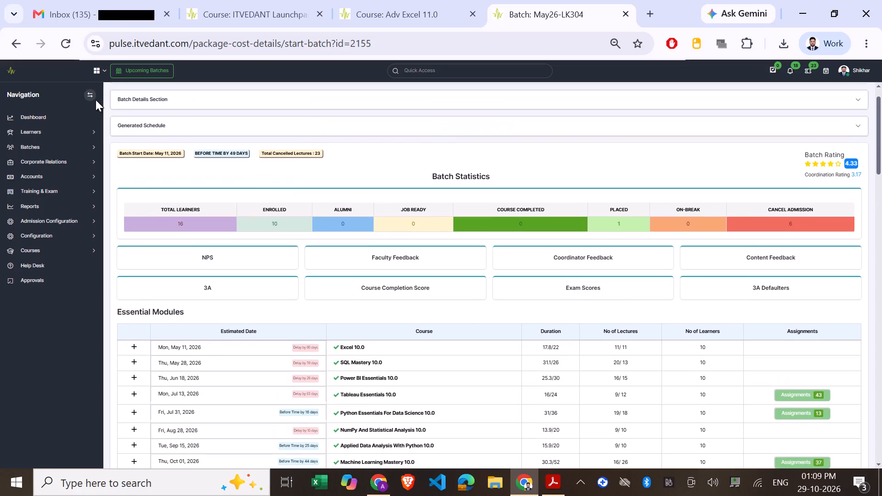
# Return to the trainer dashboard, open batch June26-LK305 from the batch list, and review its statistics and Essential Modules.
pyautogui.click(12, 50)
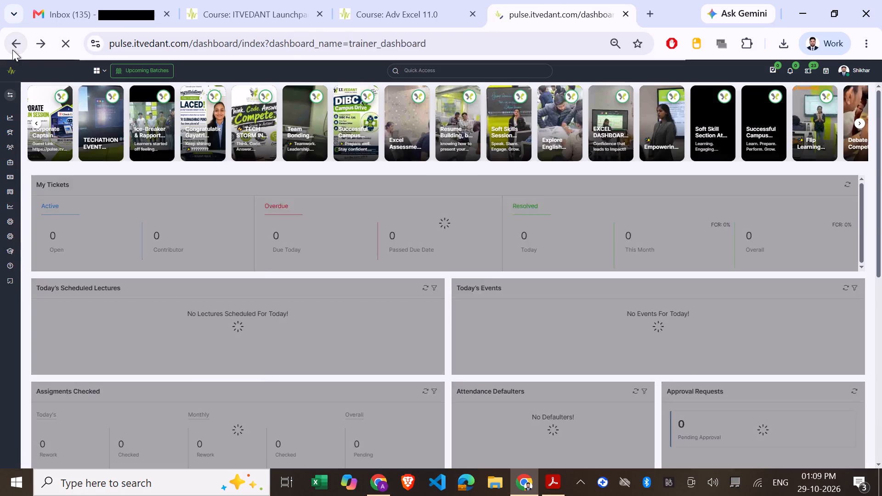
pyautogui.scroll(-3, 187, 365)
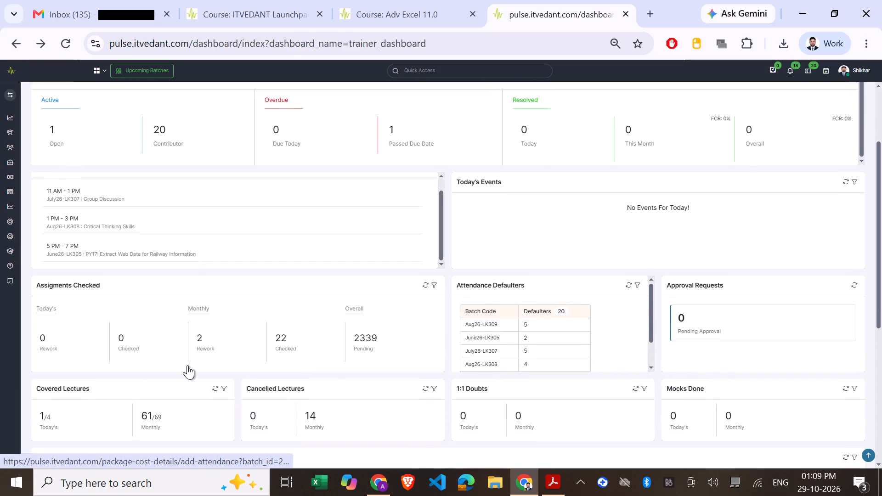
pyautogui.scroll(-4, 187, 365)
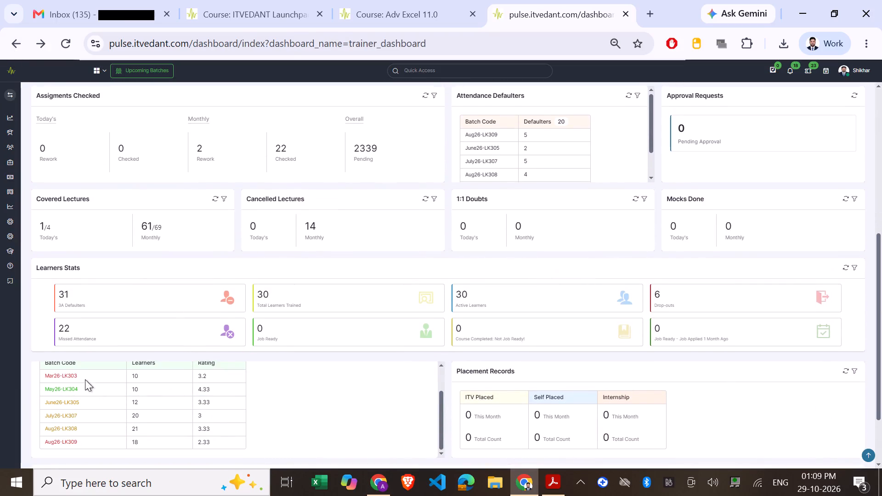
pyautogui.click(73, 403)
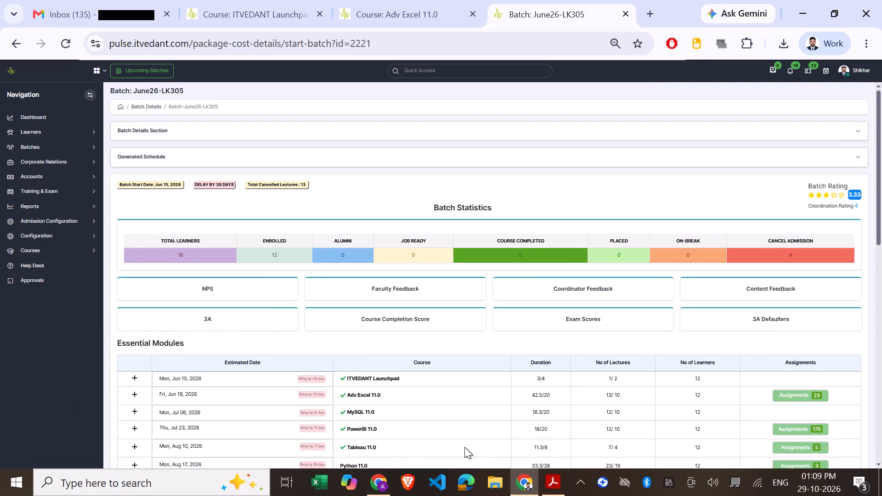
pyautogui.scroll(-3, 464, 447)
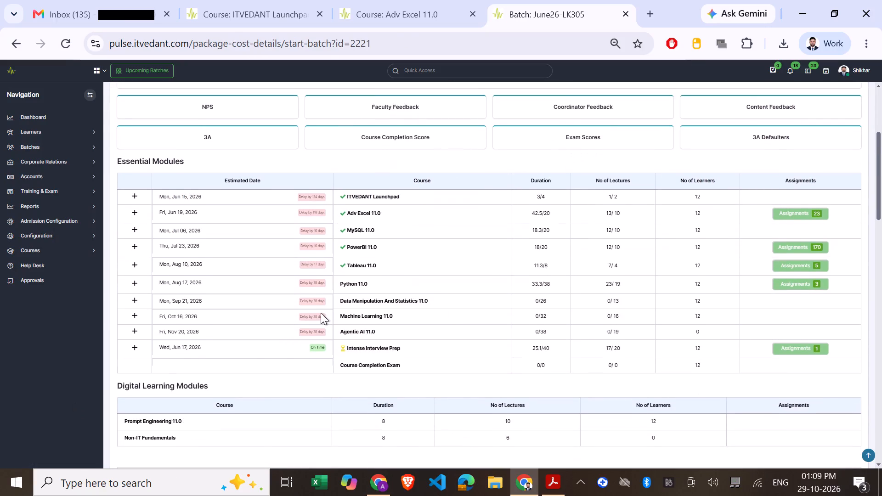
# Return to the trainer dashboard, open batch July26-LK307, and open its ITVEDANT Launchpad course content.
pyautogui.click(13, 48)
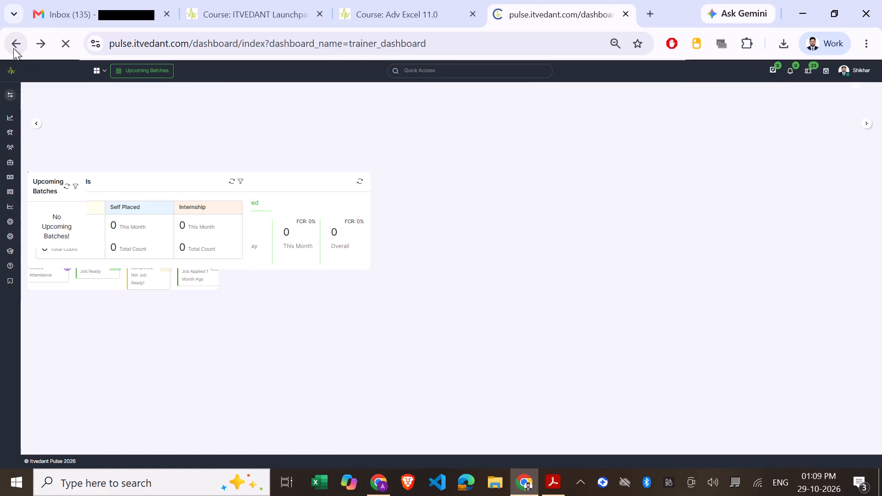
pyautogui.scroll(-4, 346, 308)
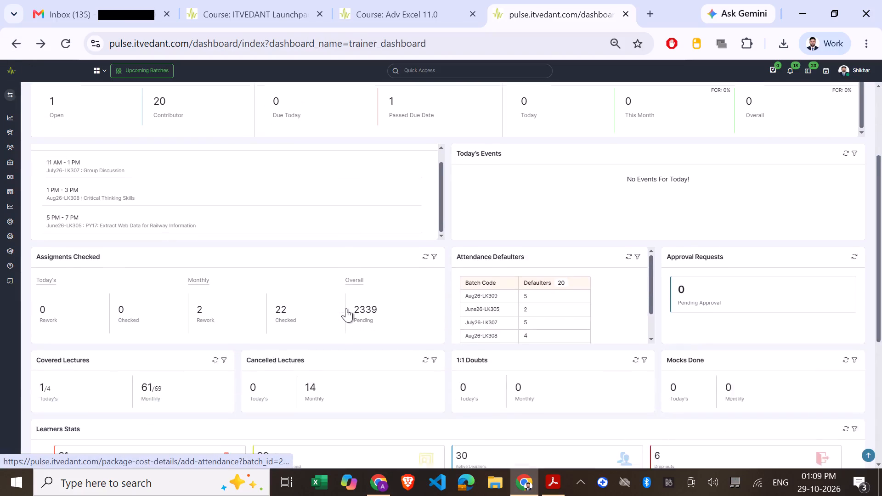
pyautogui.scroll(-4, 346, 308)
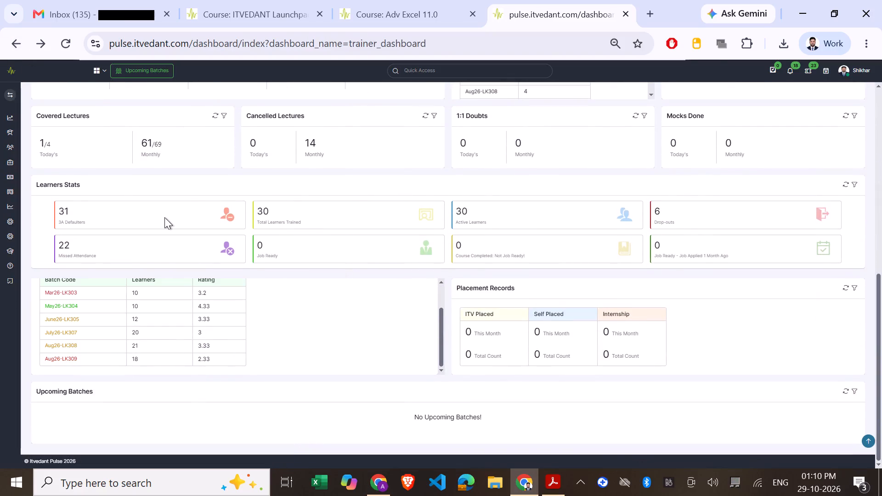
pyautogui.click(71, 332)
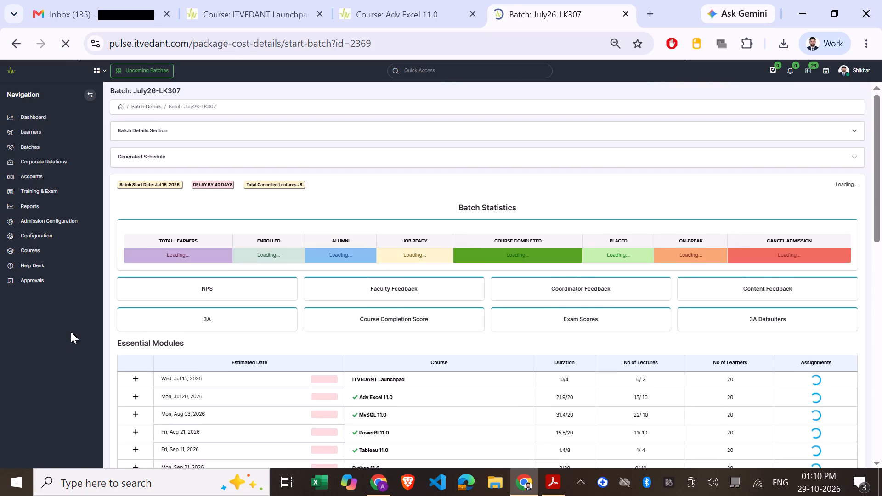
pyautogui.scroll(-2, 497, 364)
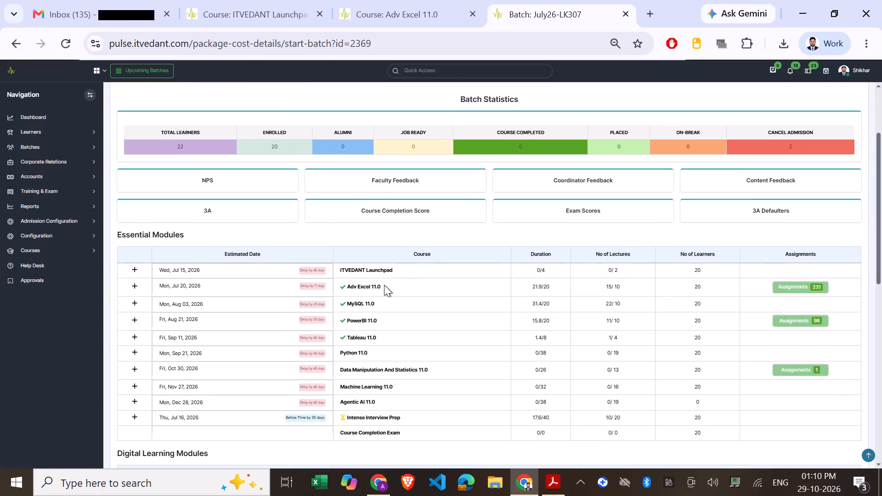
pyautogui.click(373, 269)
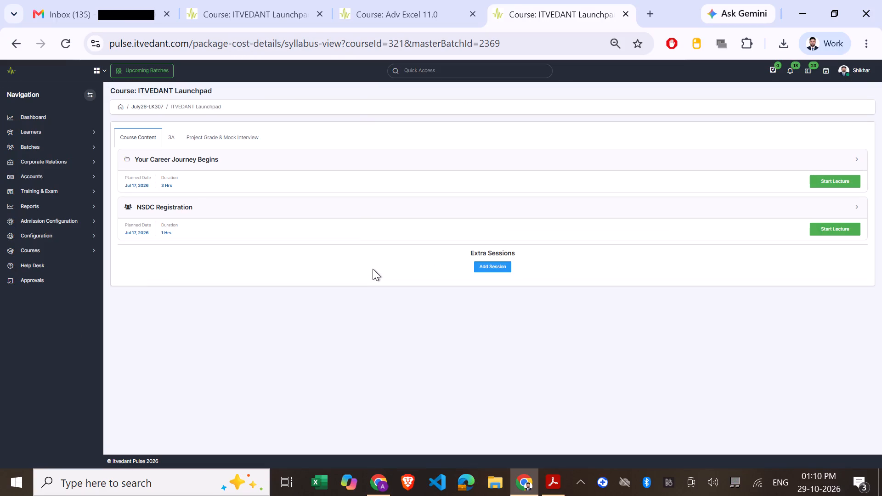
pyautogui.scroll(1, 413, 207)
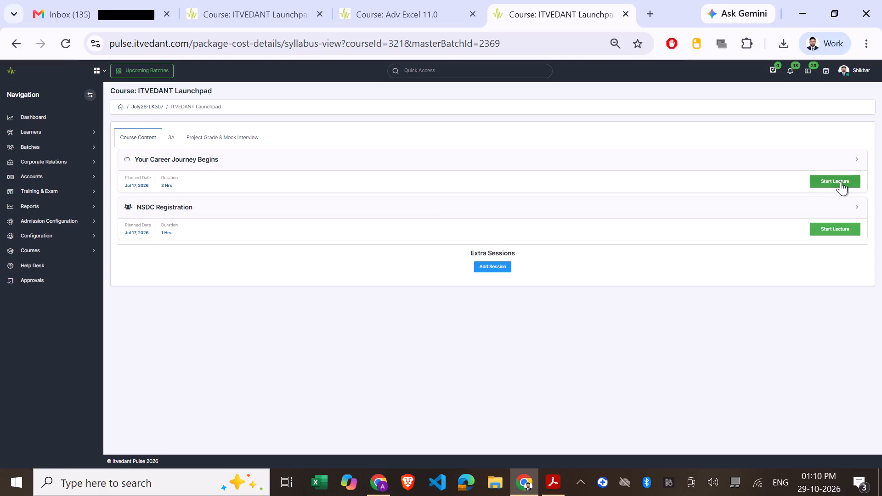
pyautogui.click(841, 181)
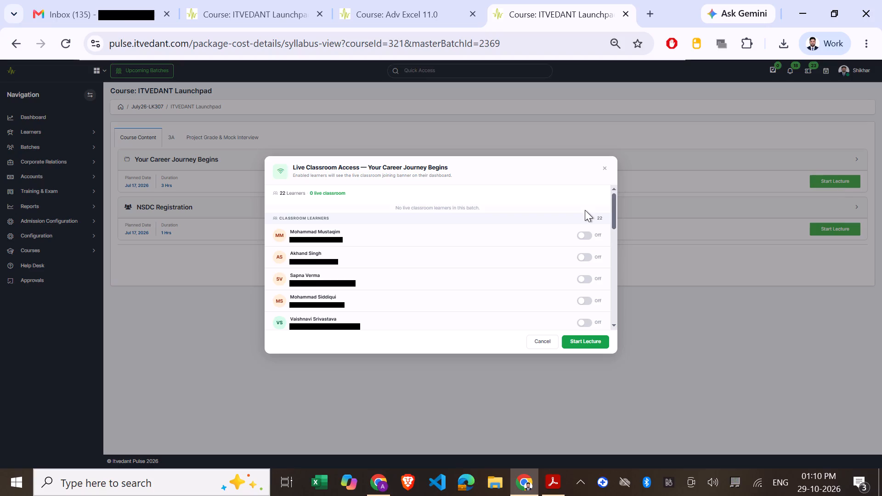
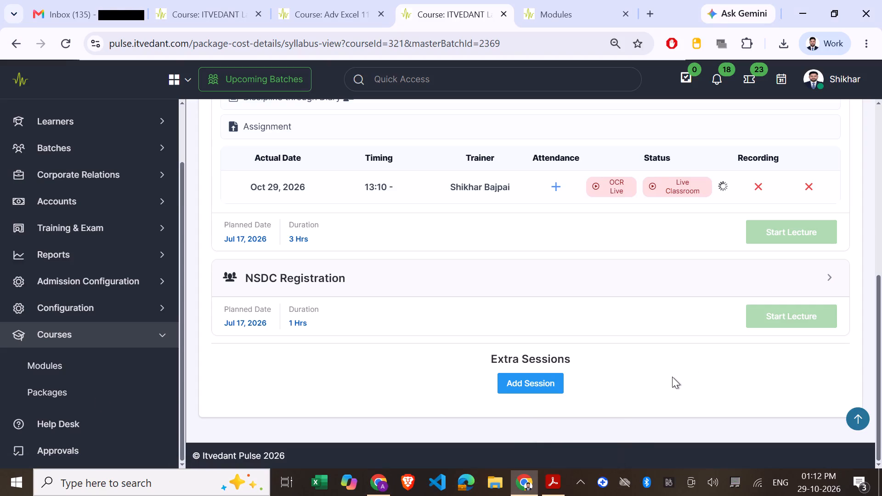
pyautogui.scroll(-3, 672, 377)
# Launch MySQL Workbench 8.0 CE and open the DAY01 connection from the saved MySQL connections.
pyautogui.click(161, 490)
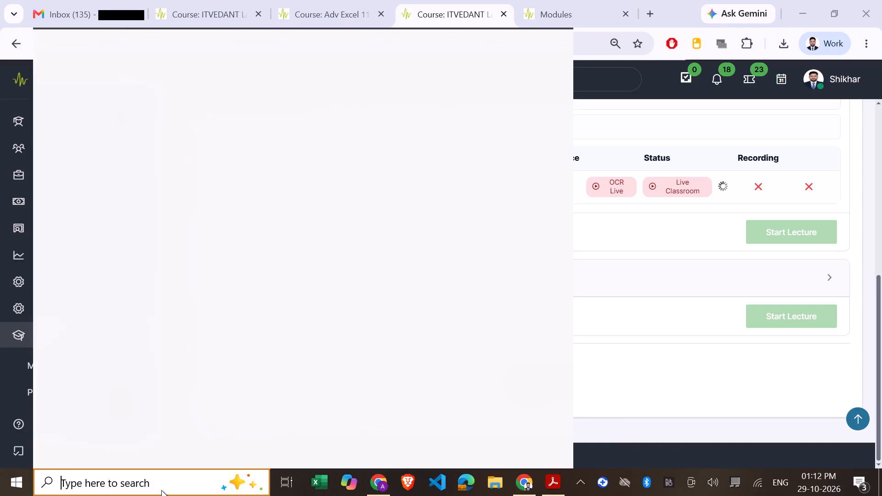
pyautogui.write('MY')
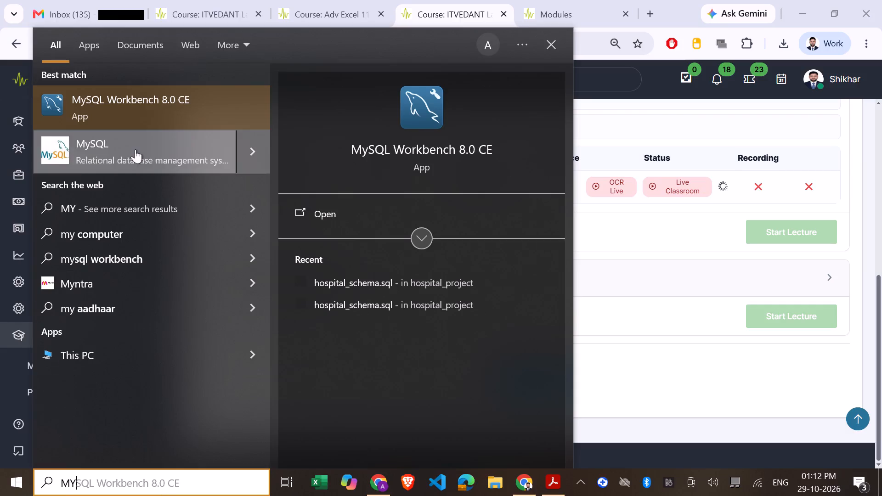
pyautogui.click(155, 124)
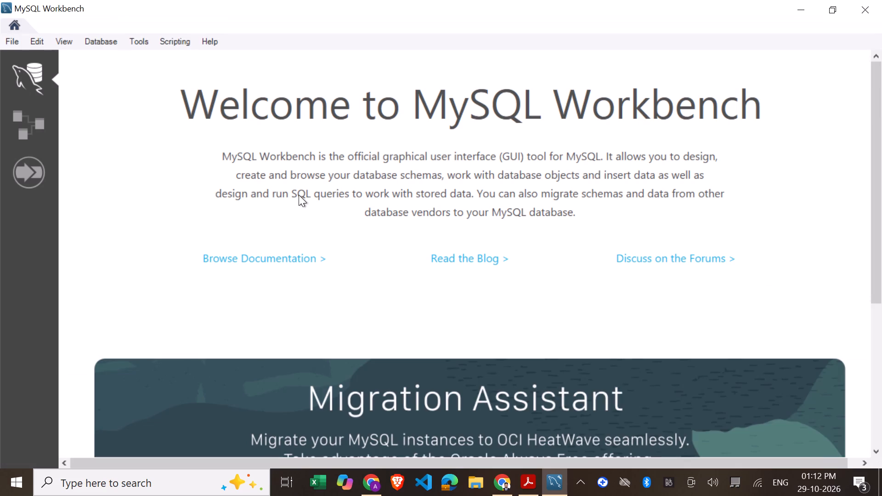
pyautogui.scroll(-5, 397, 359)
pyautogui.scroll(-2, 315, 378)
pyautogui.doubleClick(306, 408)
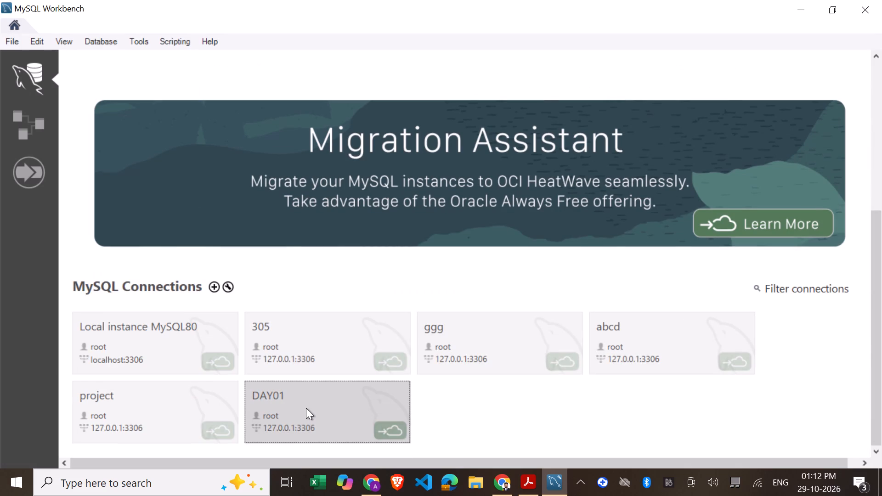